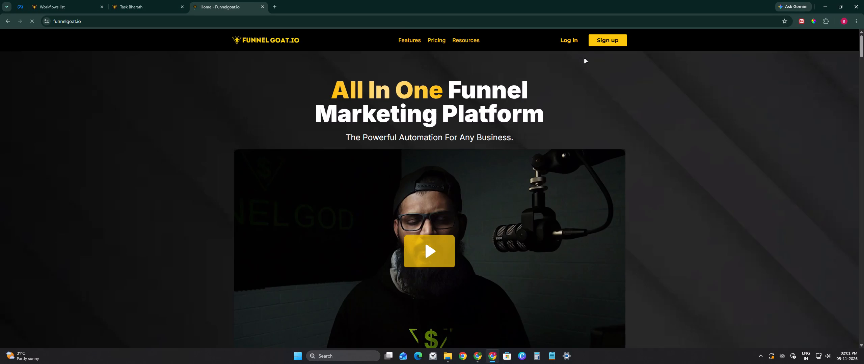
Open the Funnel Goat app through its log-in link and pin its browser tab.
click(575, 39)
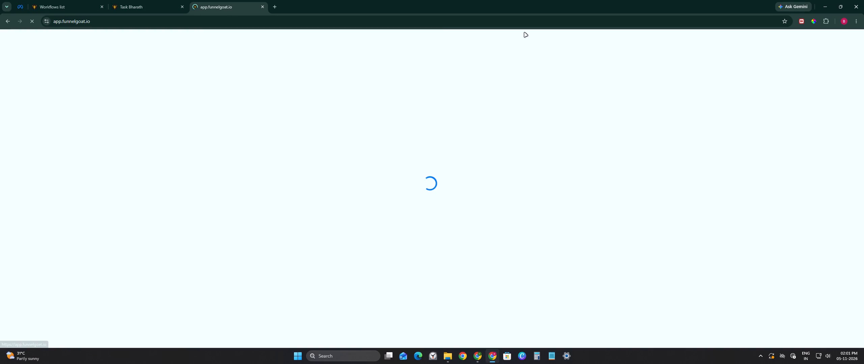
right_click(227, 3)
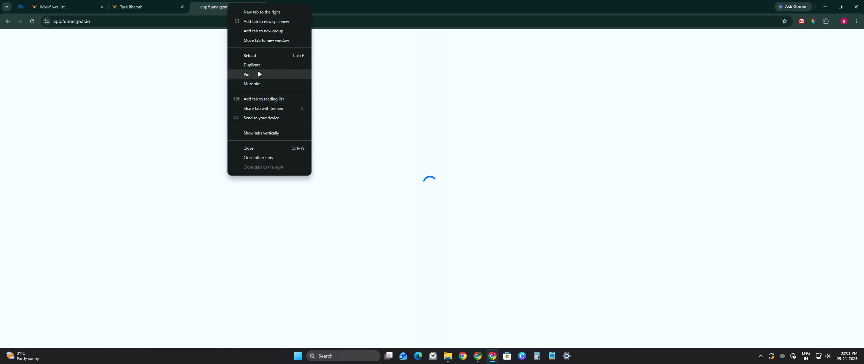
click(257, 76)
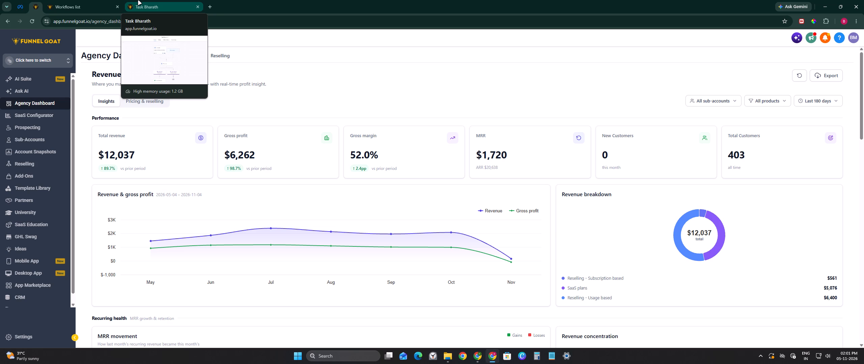
Search the sub-accounts for "market" and switch to the Marketing Goat sub-account.
click(21, 63)
text(mar)
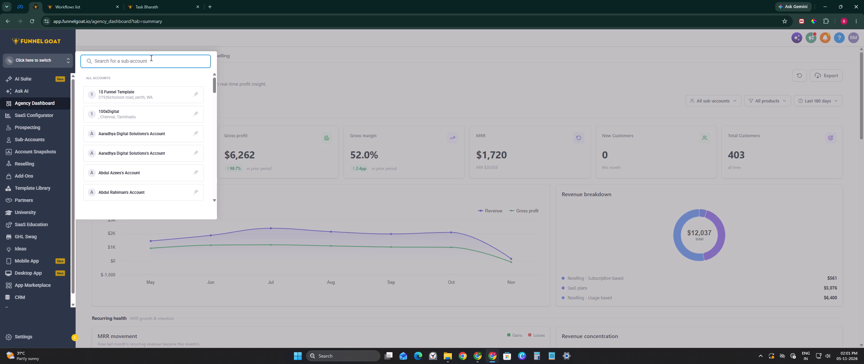
text(mar)
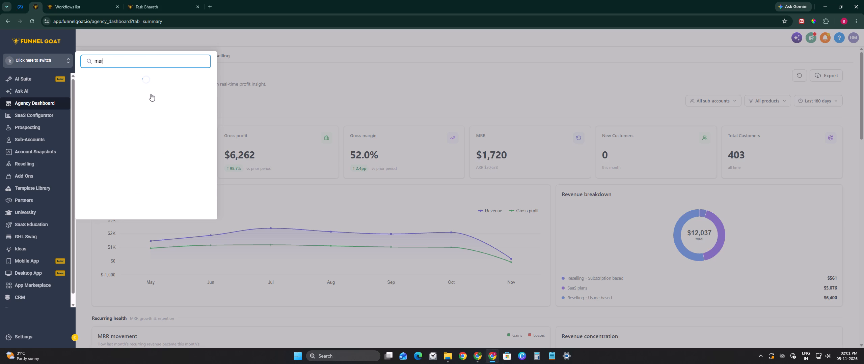
text(ket)
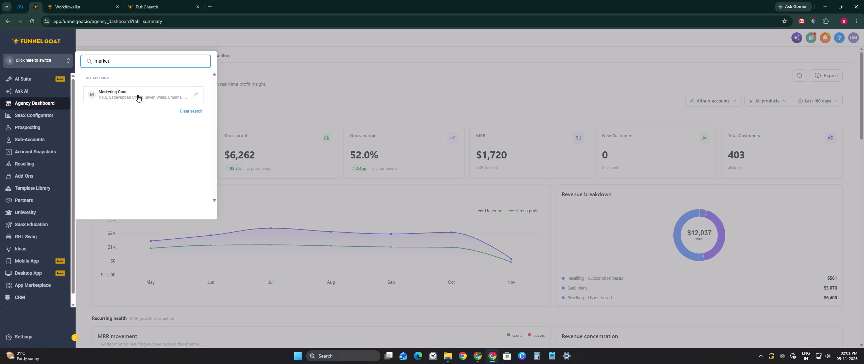
click(138, 95)
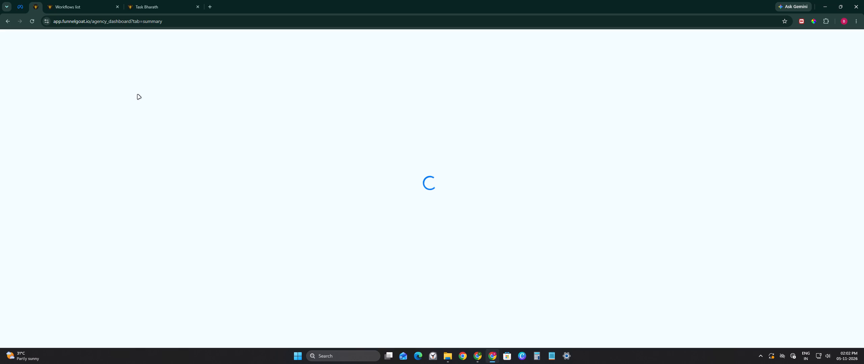
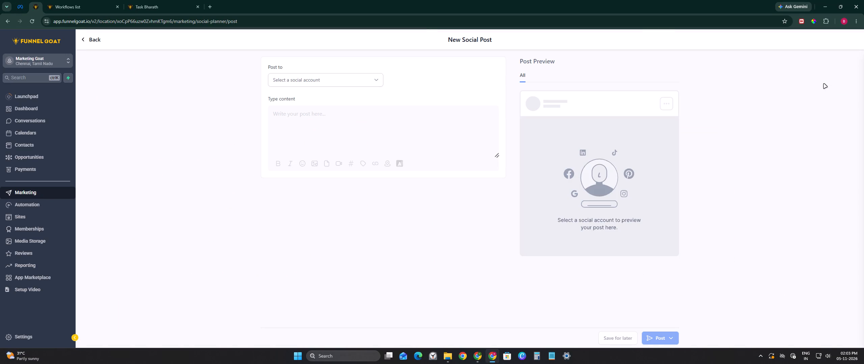
Set the post's accounts using the MG - Insta , FB and YT & Community groups, leaving out the General Discussion community channel.
click(339, 86)
click(322, 144)
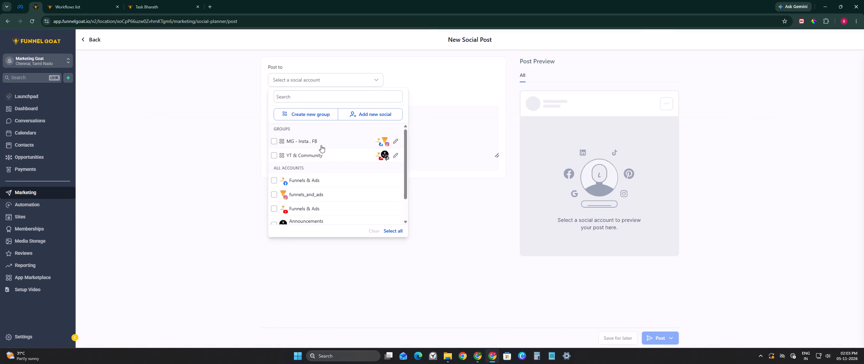
click(312, 156)
scroll(297, 196, down, 4)
click(278, 210)
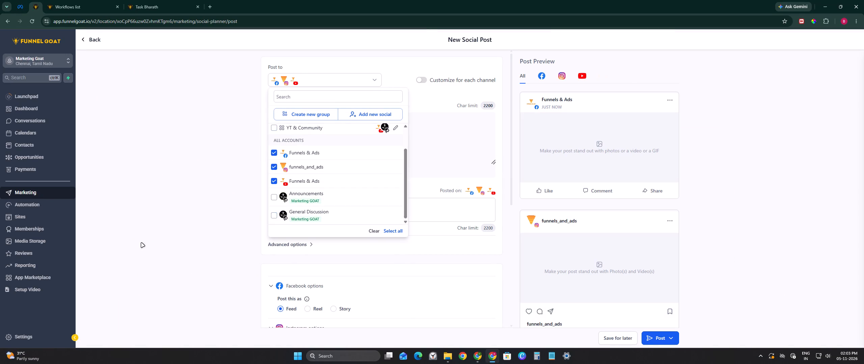
click(214, 243)
Upload the AI Video Tutorial part 1 video from the Downloads folder to the post's media storage.
click(336, 170)
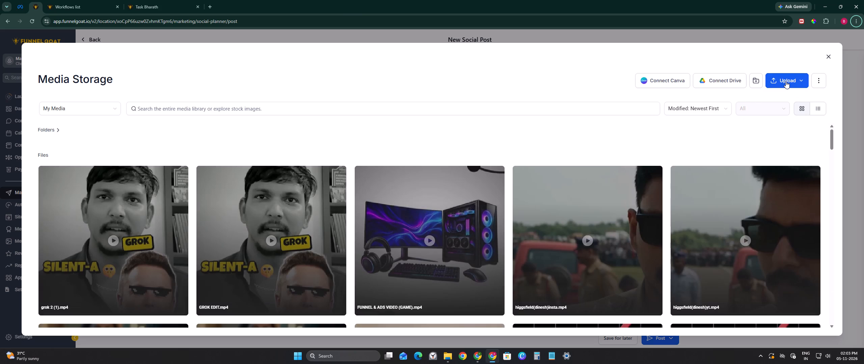
click(786, 81)
click(753, 99)
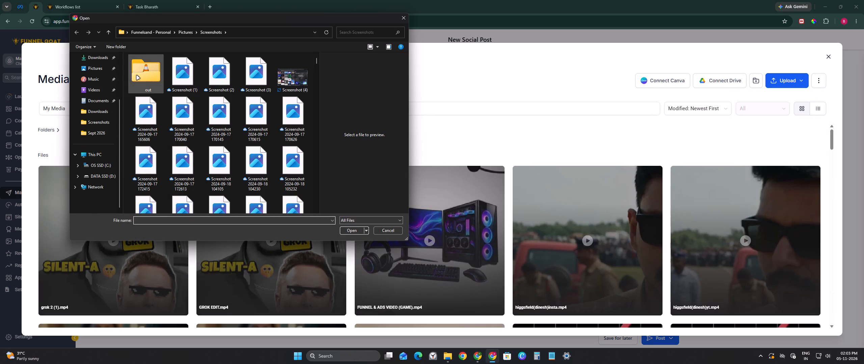
click(99, 56)
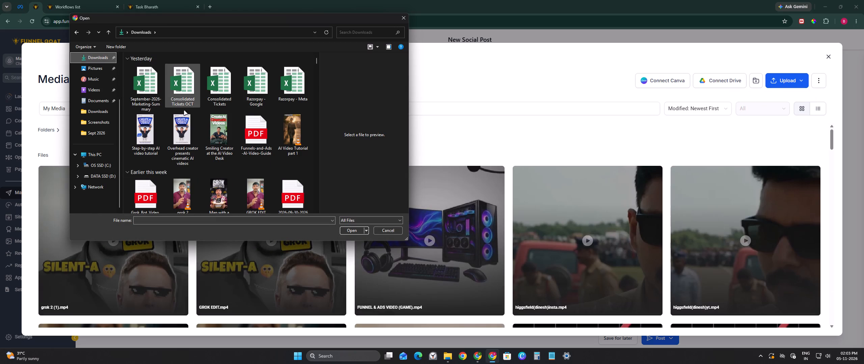
click(283, 145)
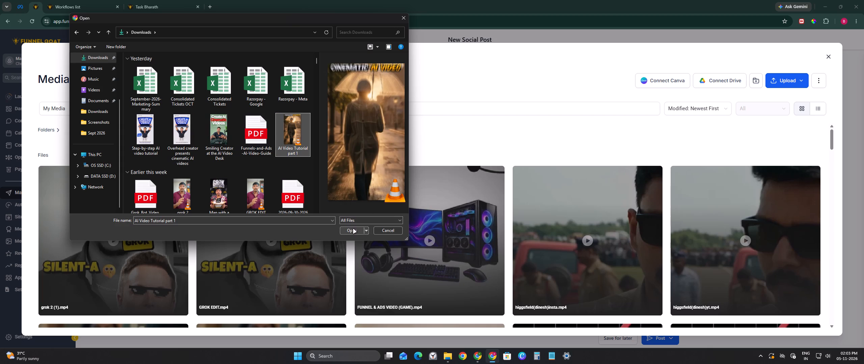
click(353, 229)
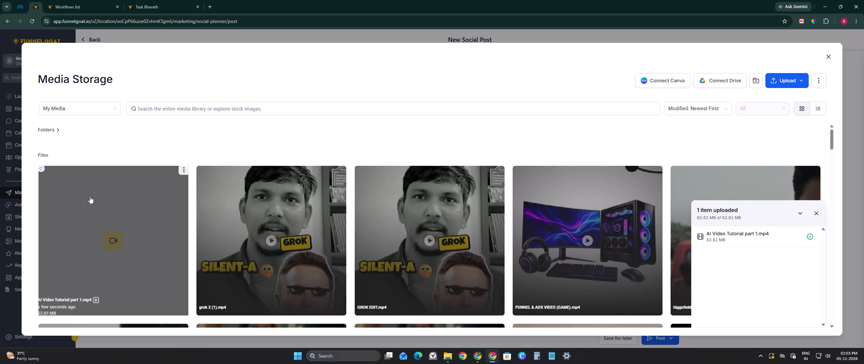
Preview the uploaded AI Video Tutorial part 1.mp4, skipping through its later parts to check the content.
click(184, 168)
click(179, 194)
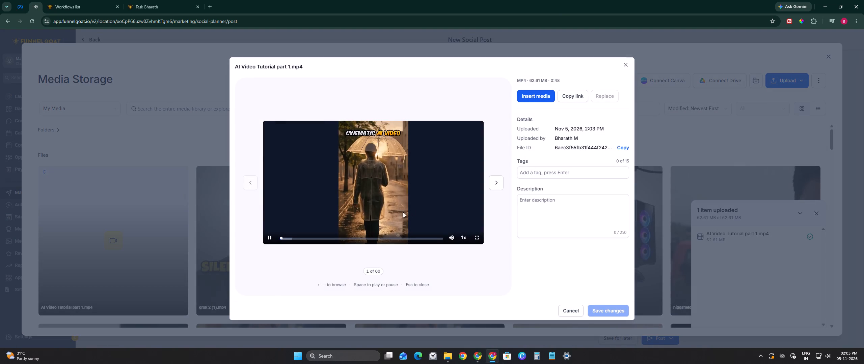
click(396, 236)
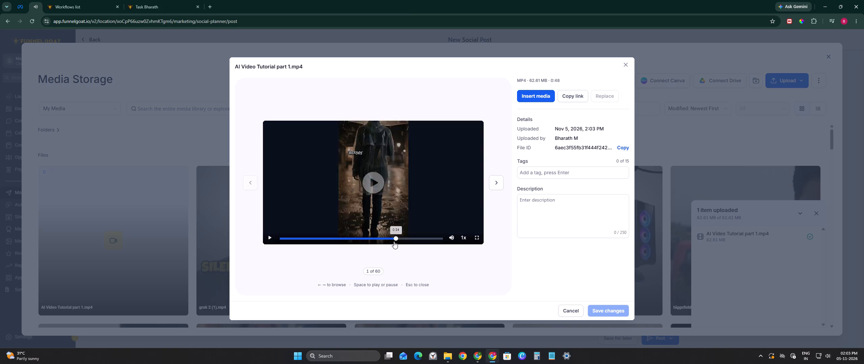
click(416, 241)
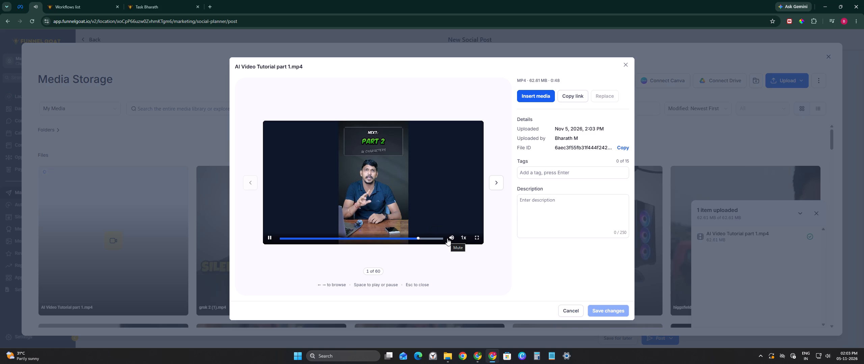
click(403, 239)
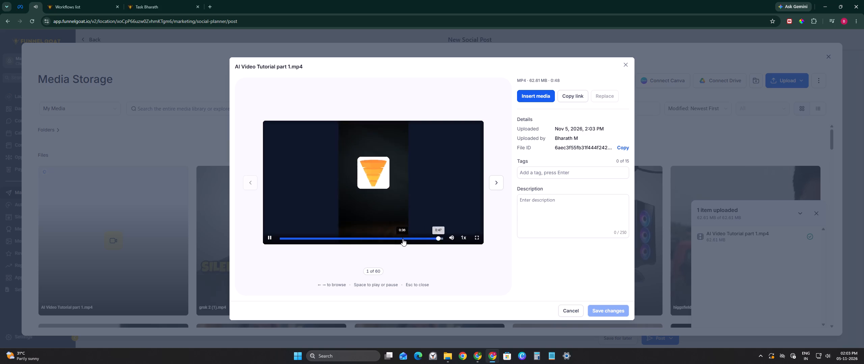
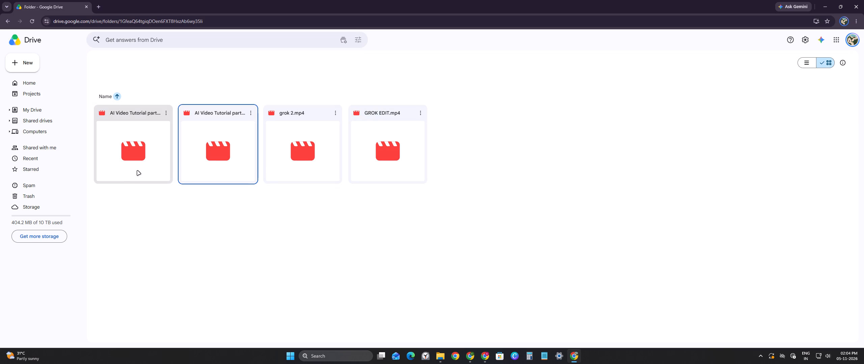
Open the selected second AI Video Tutorial video in the NOVEMBER folder of ORGANIC VIDEO for preview.
double_click(137, 171)
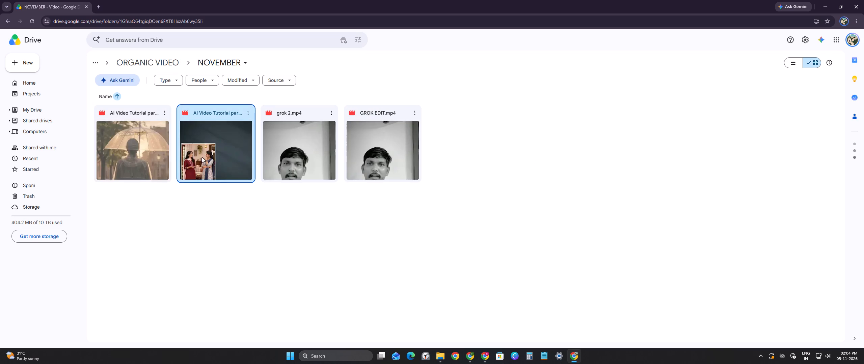
double_click(239, 158)
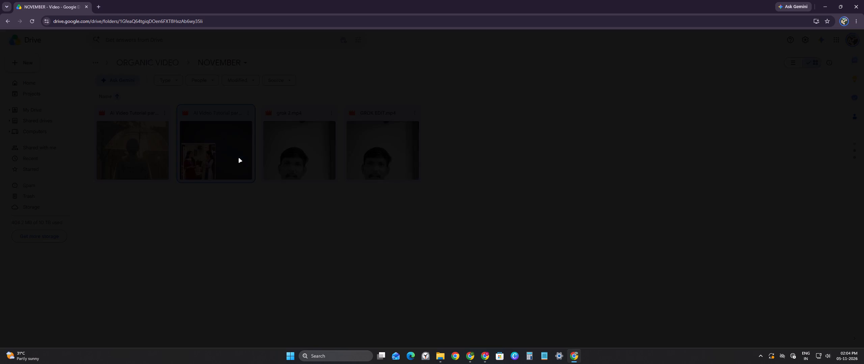
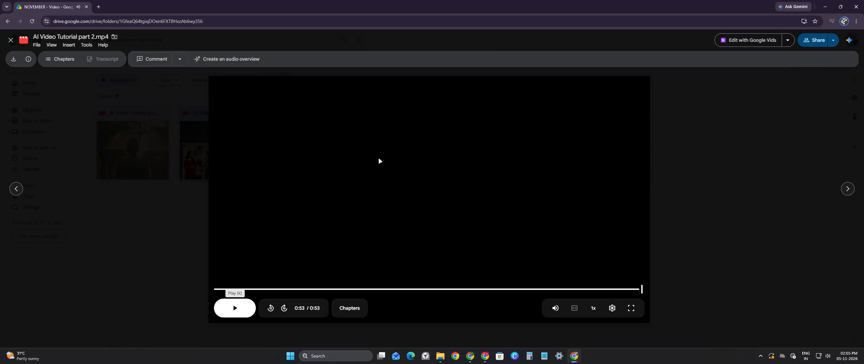
Skim through the AI Video Tutorial part 2 video up to its ending and close its preview.
key(space)
key(space)
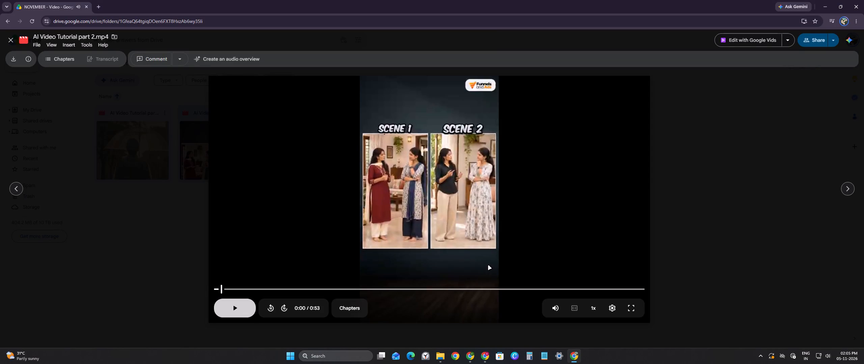
drag(540, 293, 547, 289)
click(573, 289)
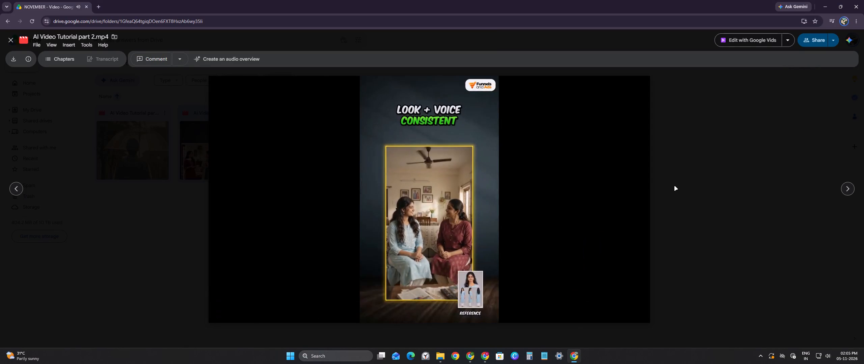
key(space)
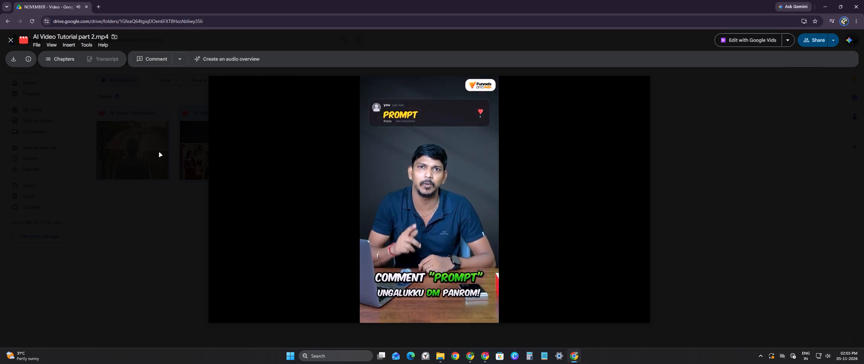
key(space)
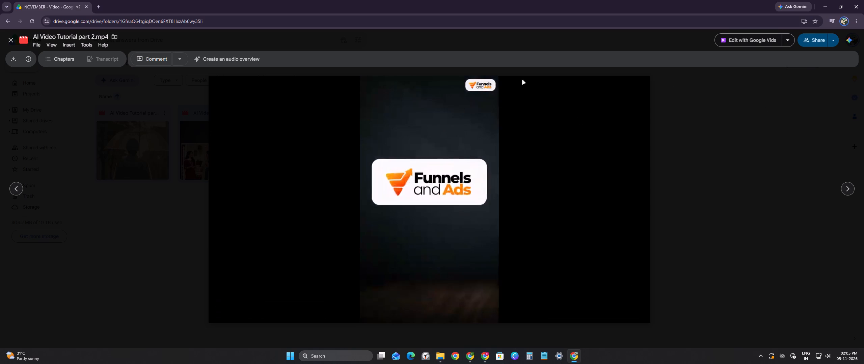
click(9, 36)
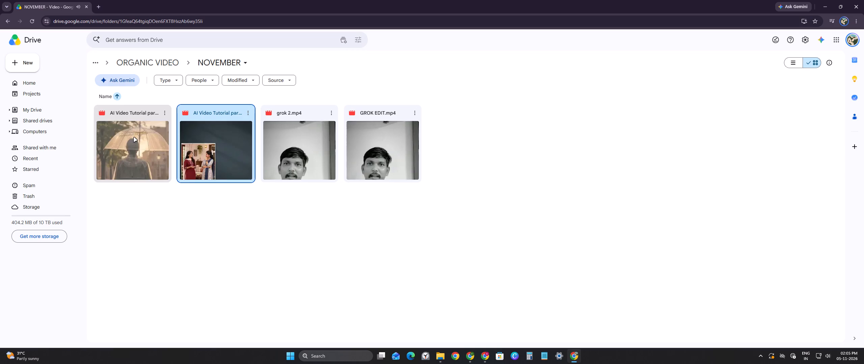
Open the AI Video Tutorial part 1 video in the NOVEMBER folder for preview.
double_click(134, 138)
Delete the old AI Video Tutorial part 1 file from the Downloads folder in File Explorer.
click(443, 363)
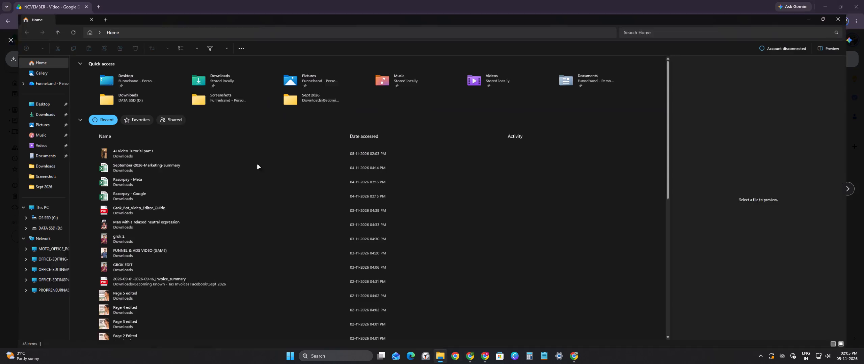
click(24, 105)
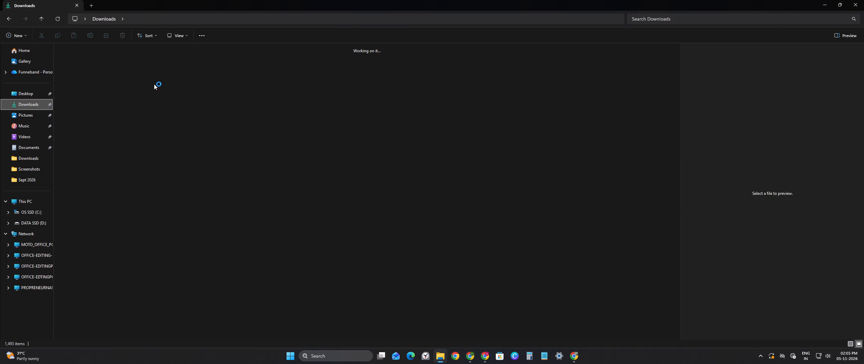
click(406, 89)
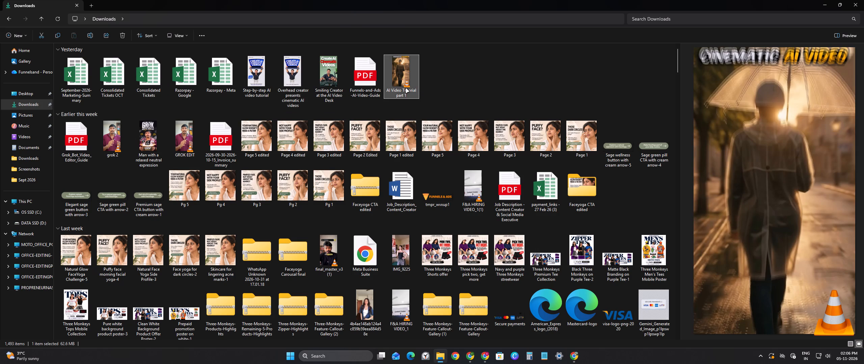
key(Delete)
key(alt+Tab)
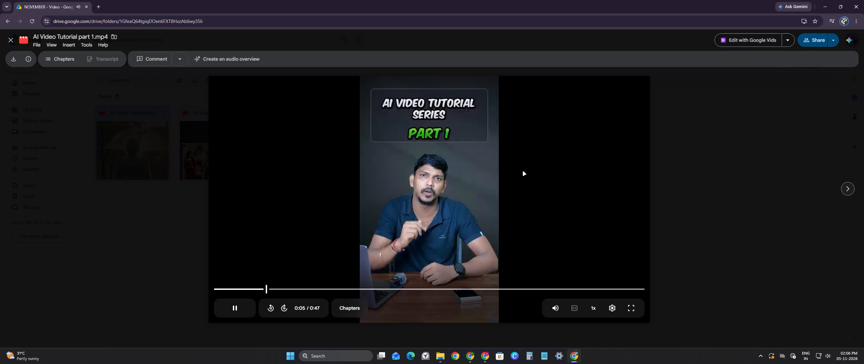
key(alt+Tab)
Compare the Step-by-step AI video tutorial and Smiling Creator at the AI Video Desk images in Downloads.
click(257, 64)
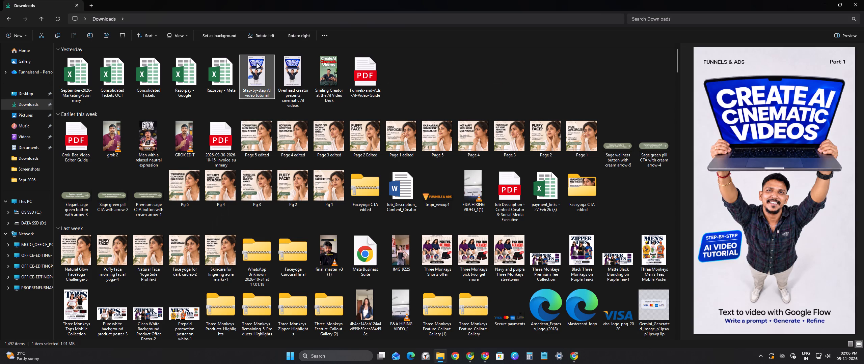
click(333, 69)
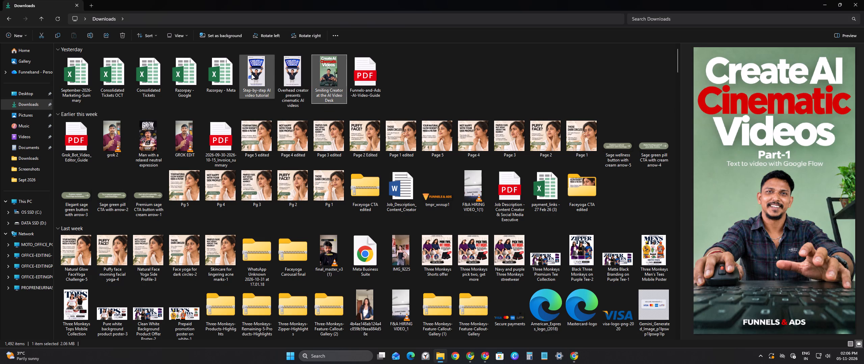
click(252, 75)
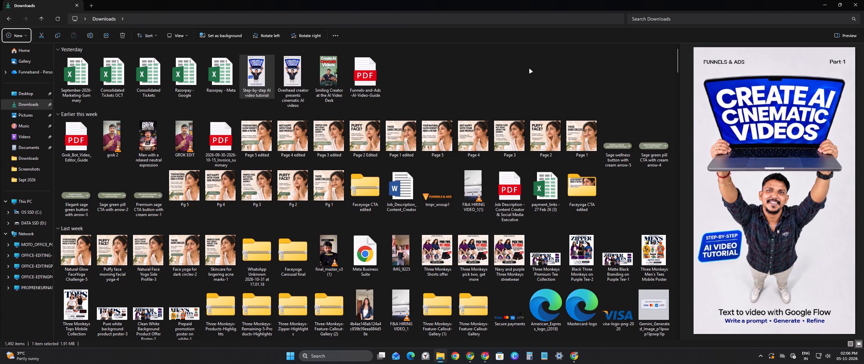
Return to the part 1 video in Chrome and review its tutorial scenes, on-screen captions and closing call to action.
key(alt+Tab)
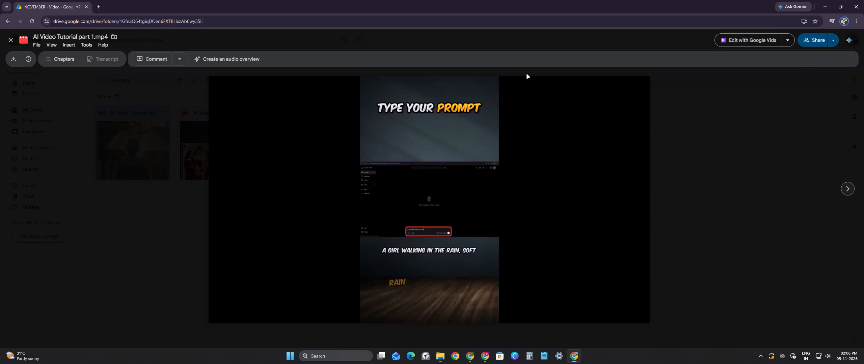
drag(346, 286, 298, 289)
click(285, 290)
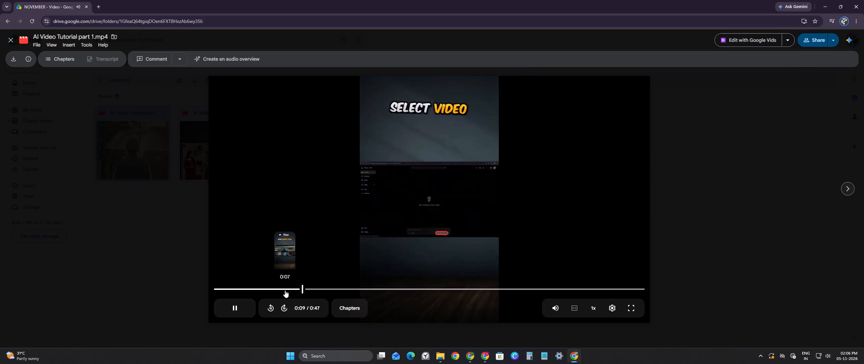
click(260, 291)
click(432, 287)
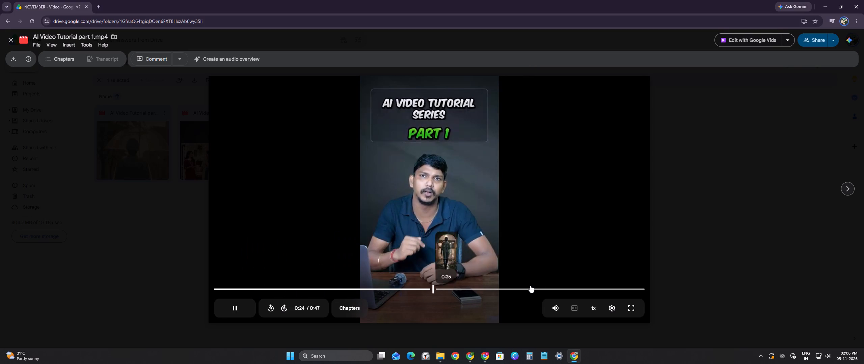
click(497, 291)
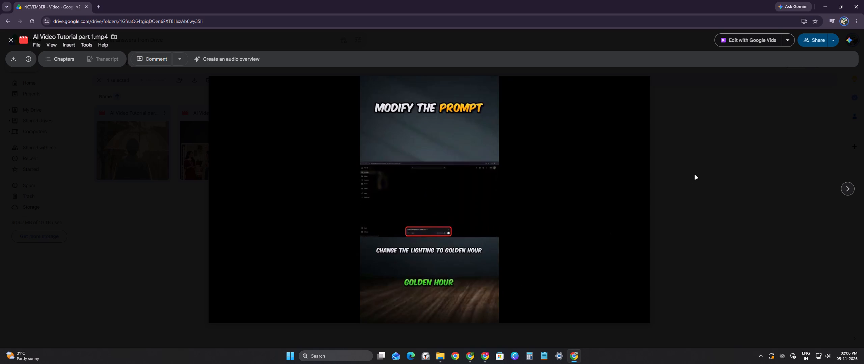
click(450, 230)
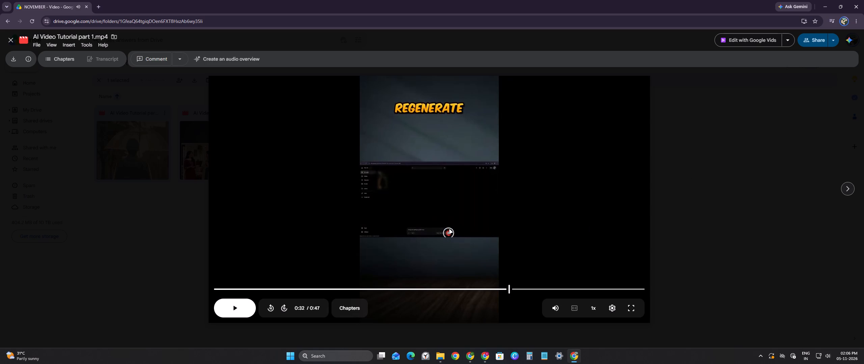
key(alt+Tab)
key(alt+Tab)
click(510, 287)
key(space)
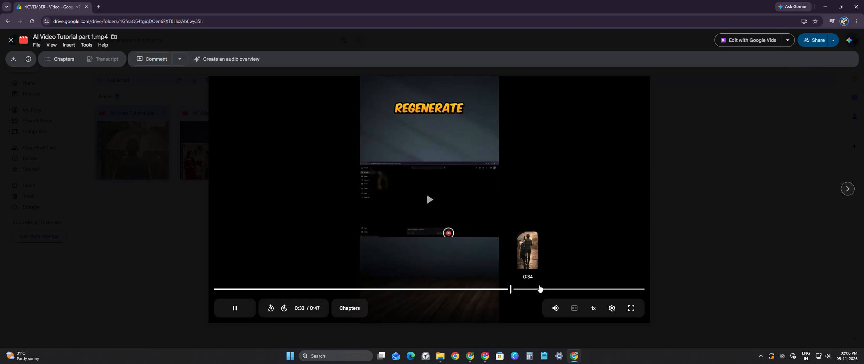
click(536, 290)
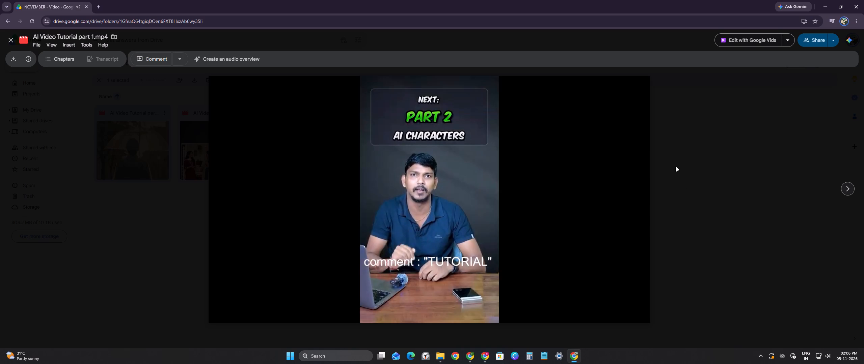
key(space)
key(space)
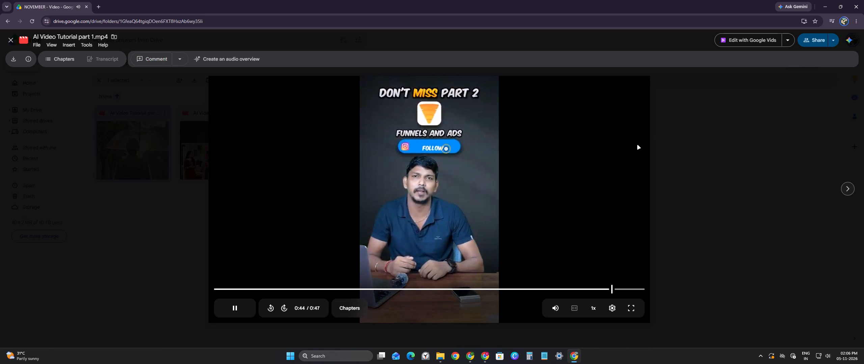
click(595, 295)
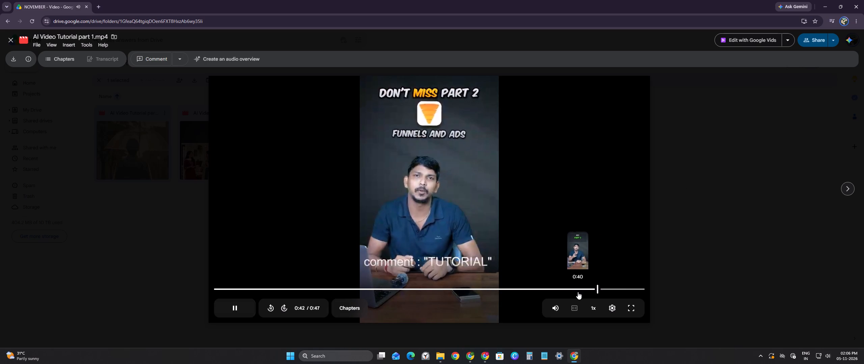
click(578, 292)
key(space)
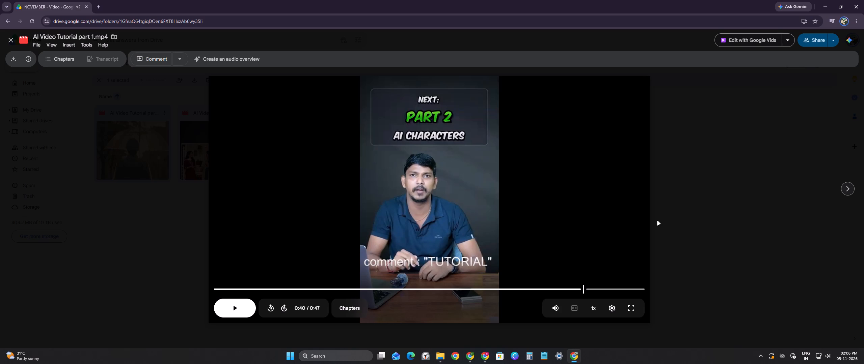
key(space)
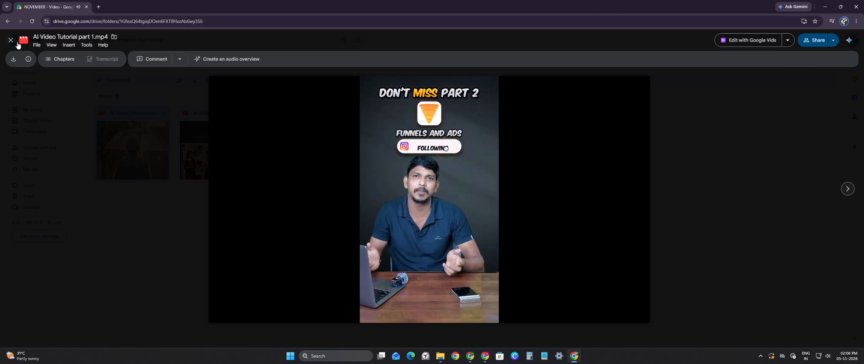
Download AI Video Tutorial part 1.mp4 from Drive without a virus scan and show the file in its Downloads folder.
click(7, 62)
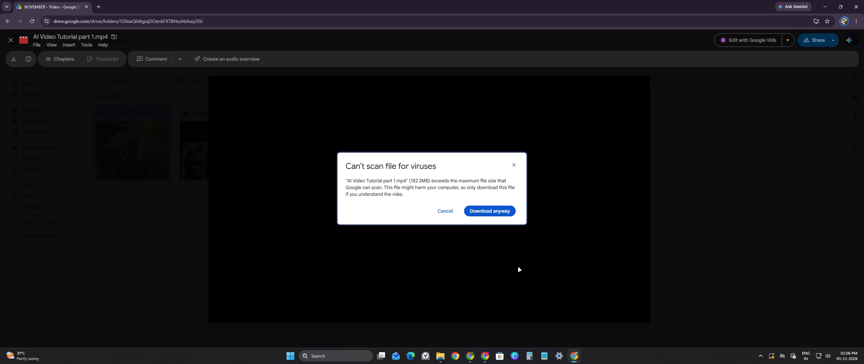
click(478, 210)
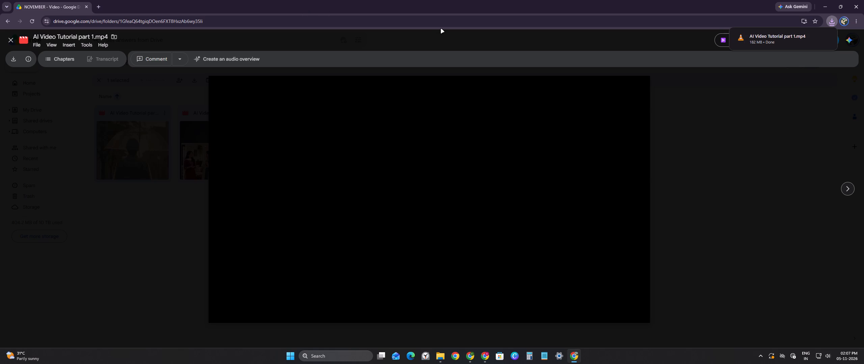
click(813, 38)
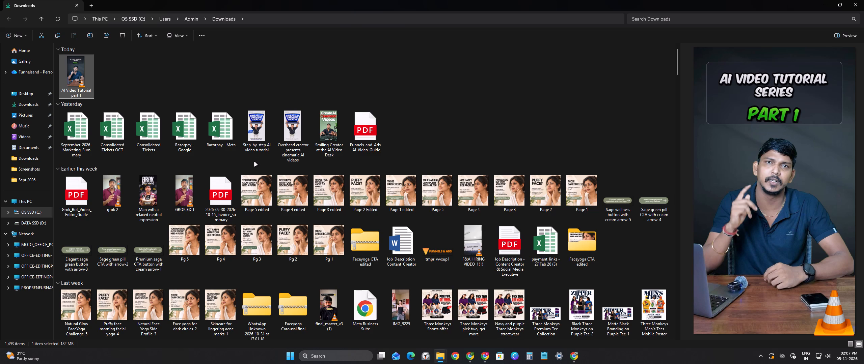
Refresh the Downloads folder and leave no files selected.
right_click(324, 64)
right_click(324, 64)
click(324, 64)
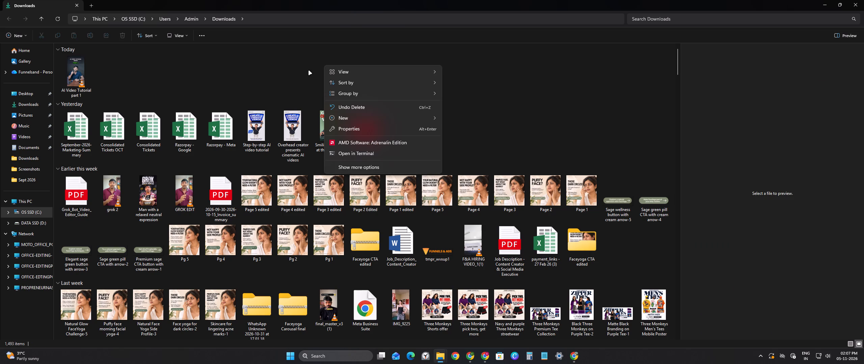
right_click(235, 77)
click(52, 22)
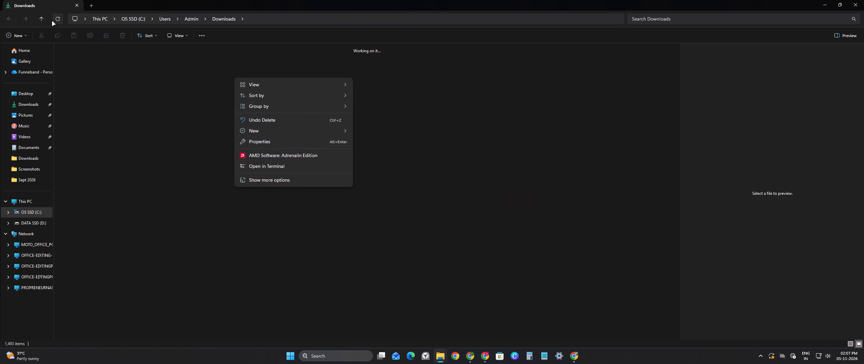
click(510, 108)
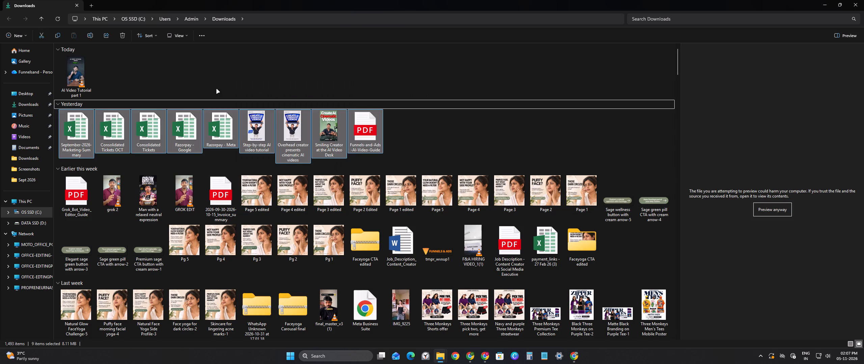
drag(199, 85, 194, 85)
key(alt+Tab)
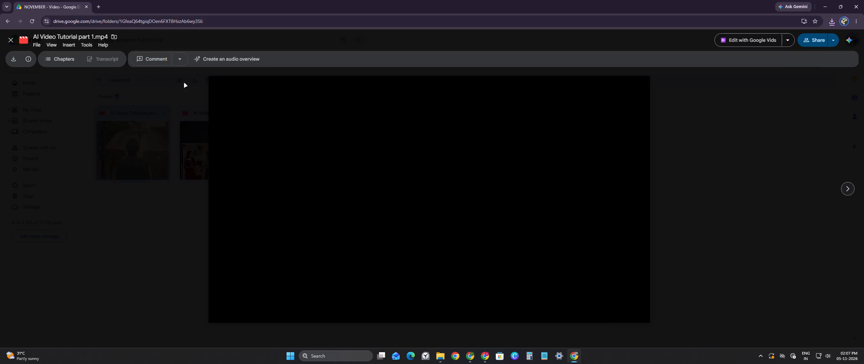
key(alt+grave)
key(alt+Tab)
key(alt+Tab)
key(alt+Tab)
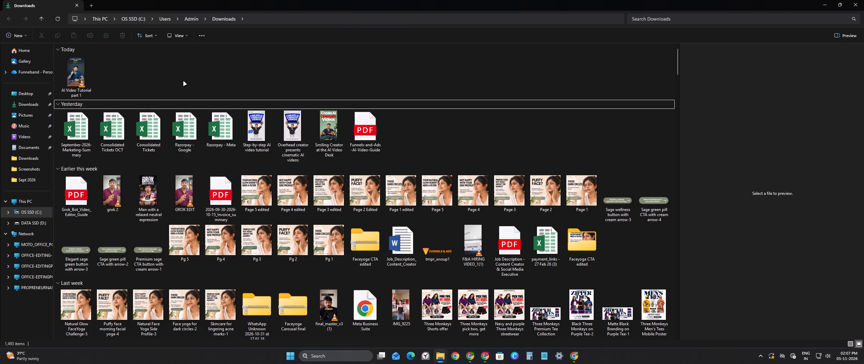
View the Step-by-step AI video tutorial image from Downloads at full size, close it, and return to Drive in Chrome.
click(261, 139)
key(alt+Tab)
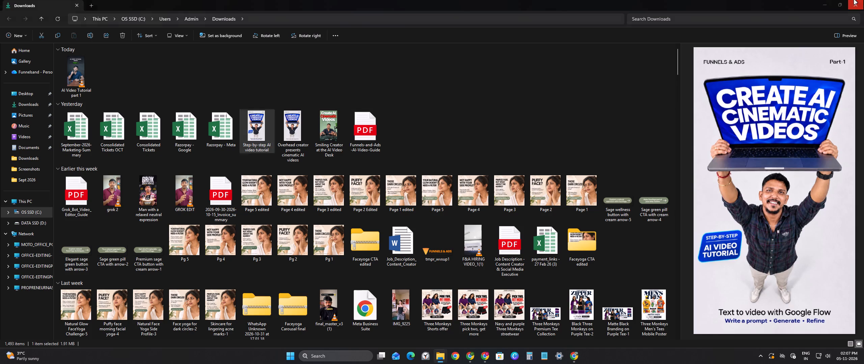
key(alt+Tab)
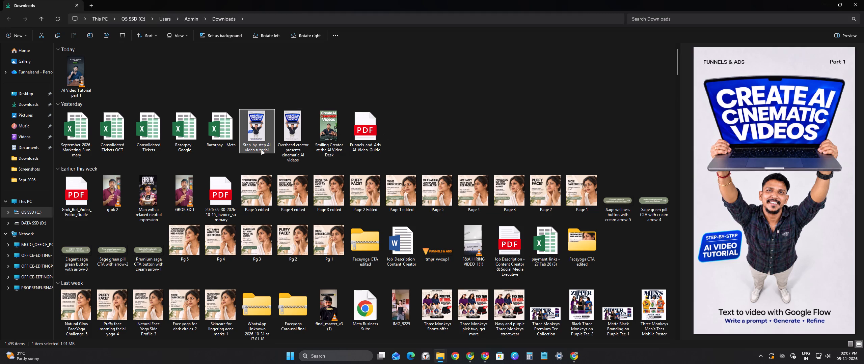
click(282, 133)
double_click(266, 135)
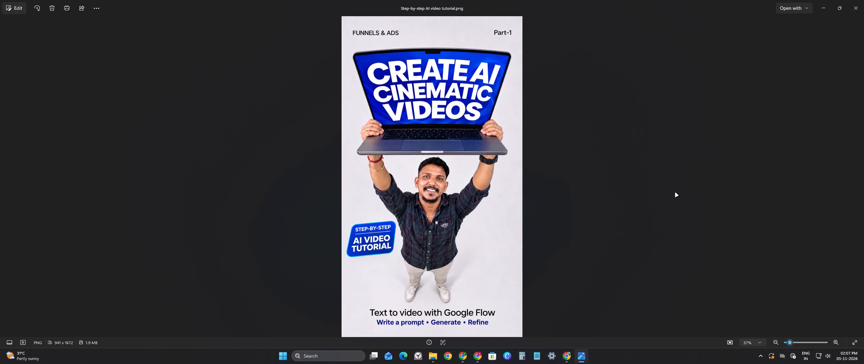
click(863, 0)
key(alt+Tab)
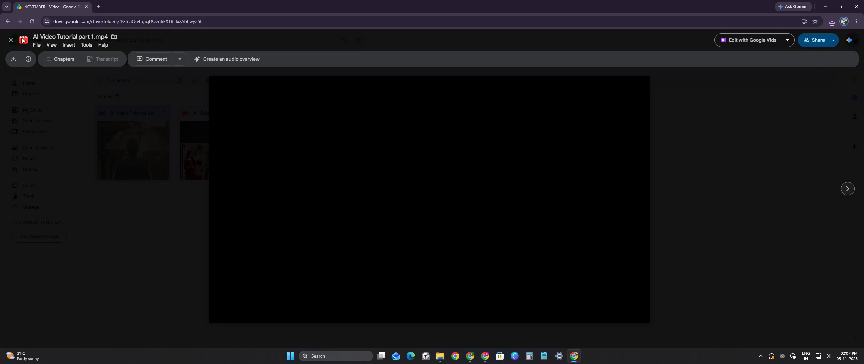
Return to the Funnelgoat.io media storage in Chrome and move the previously uploaded AI Video Tutorial part 1.mp4 to the trash.
click(819, 6)
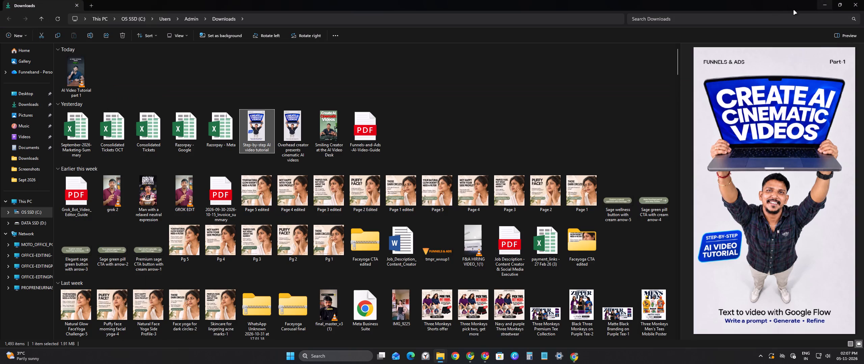
key(alt+Tab)
key(alt+Tab)
key(alt+Tab)
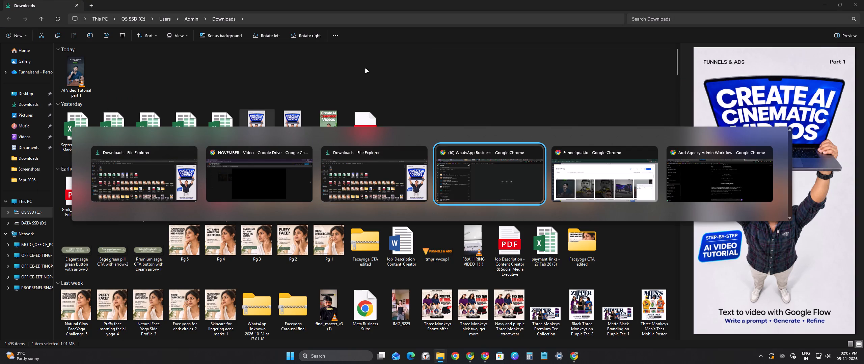
key(alt+Tab)
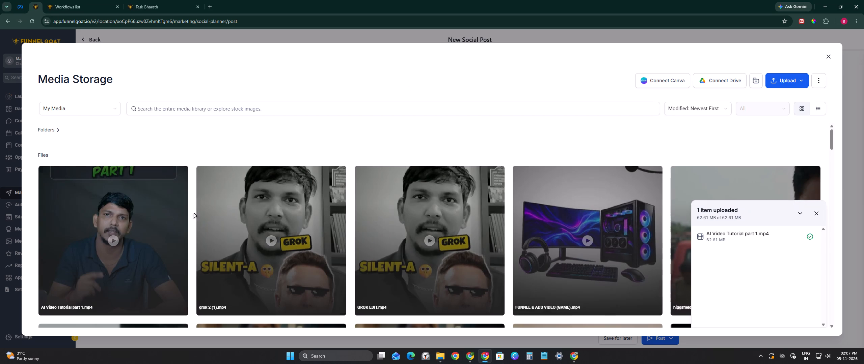
click(178, 170)
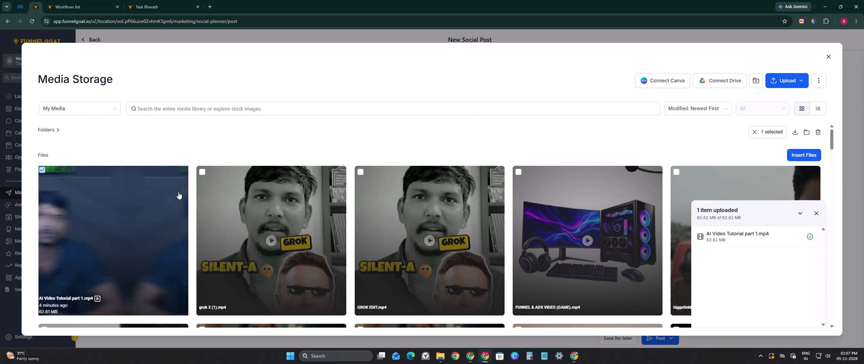
click(817, 133)
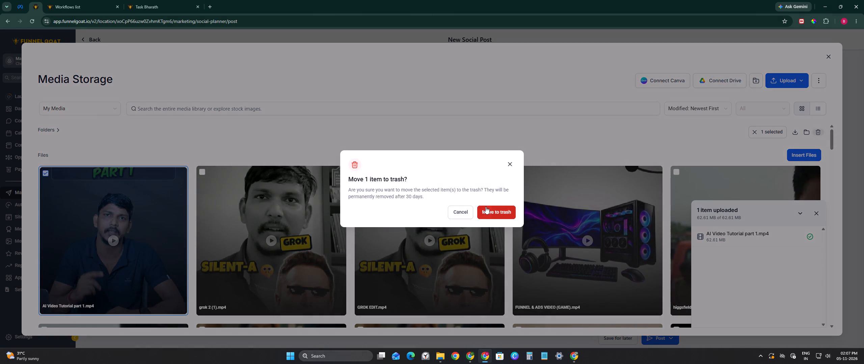
click(486, 209)
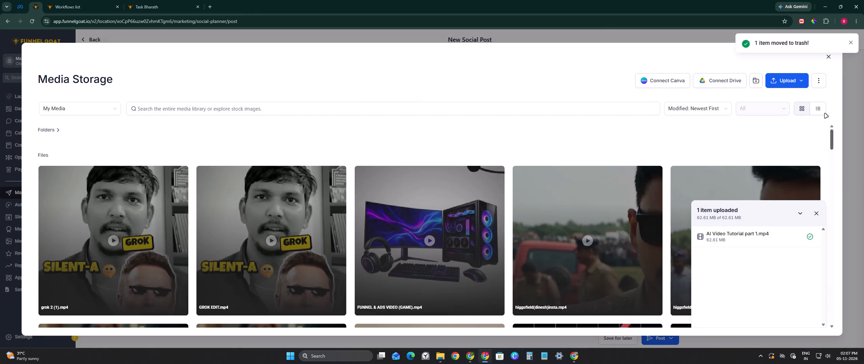
Upload the AI Video Tutorial part 1 video from the Downloads folder to the media storage.
click(789, 85)
click(756, 99)
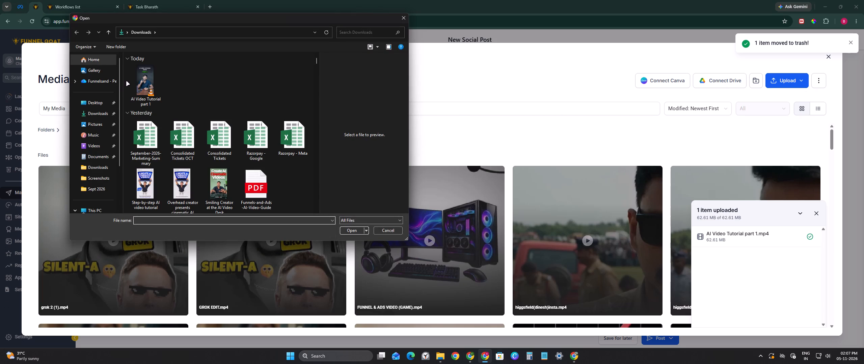
click(146, 94)
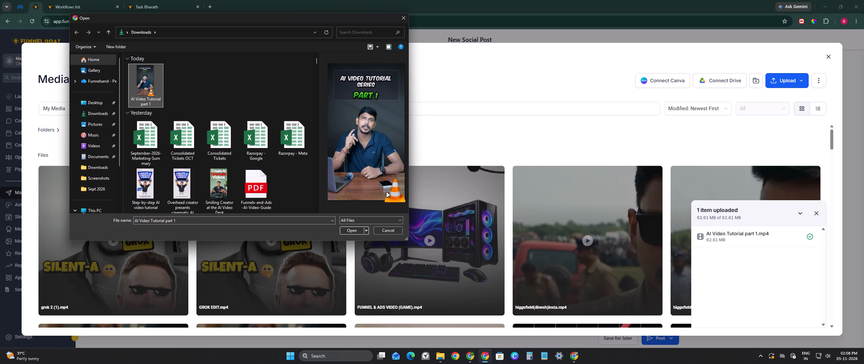
click(345, 232)
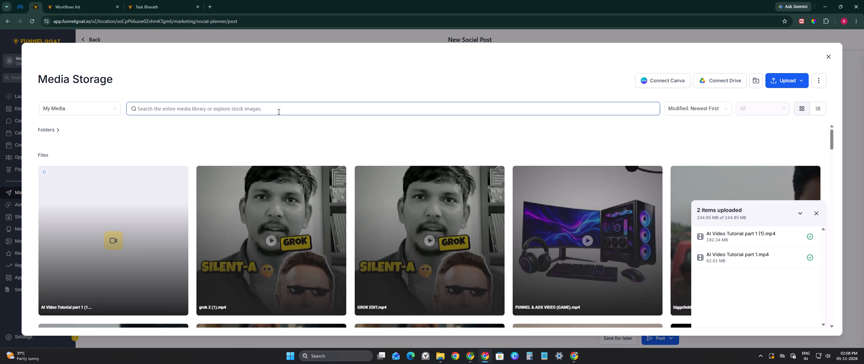
Preview the newly uploaded AI Video Tutorial part 1 video at several points through to its closing section, and insert it into the post.
click(183, 171)
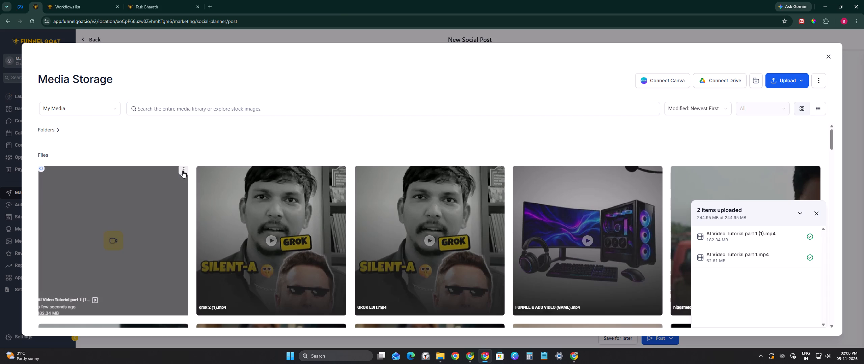
click(184, 195)
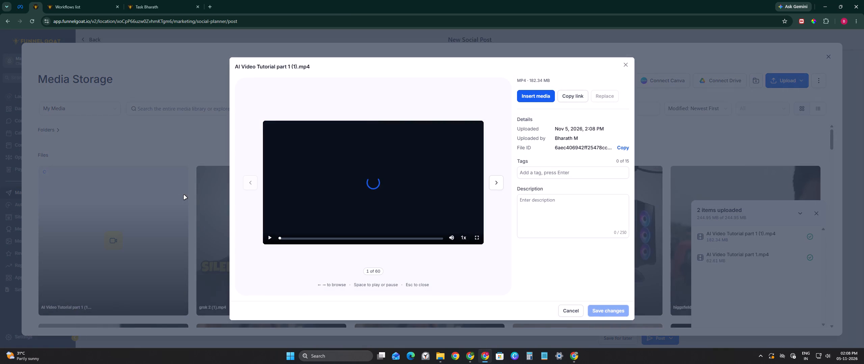
click(341, 241)
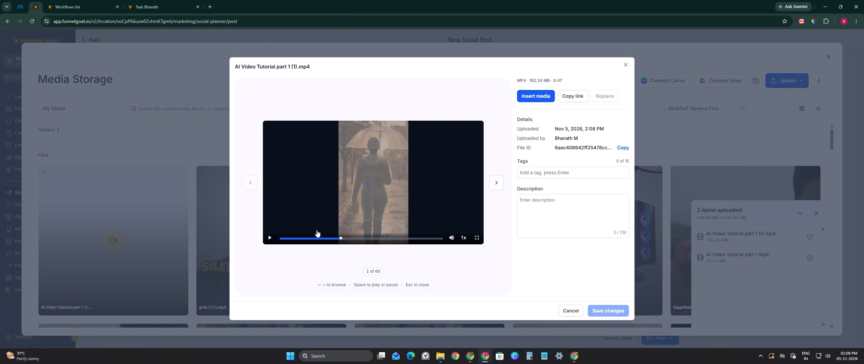
click(329, 215)
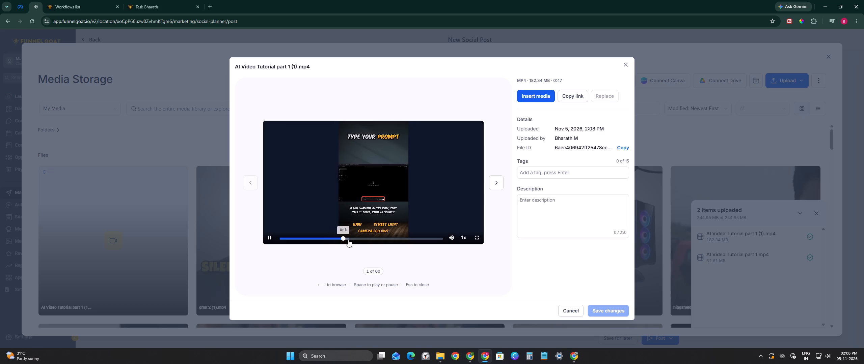
click(368, 237)
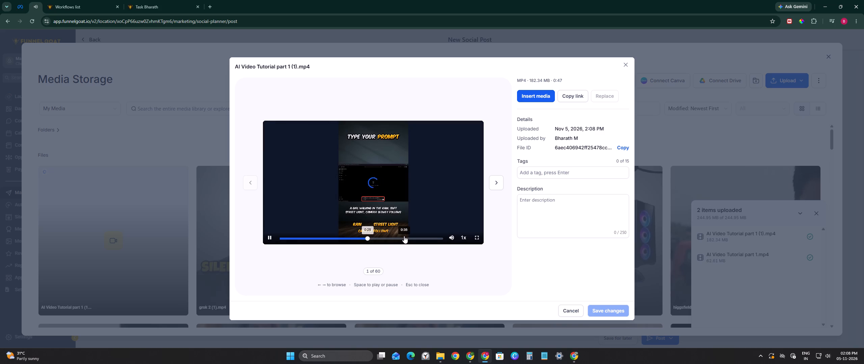
click(404, 236)
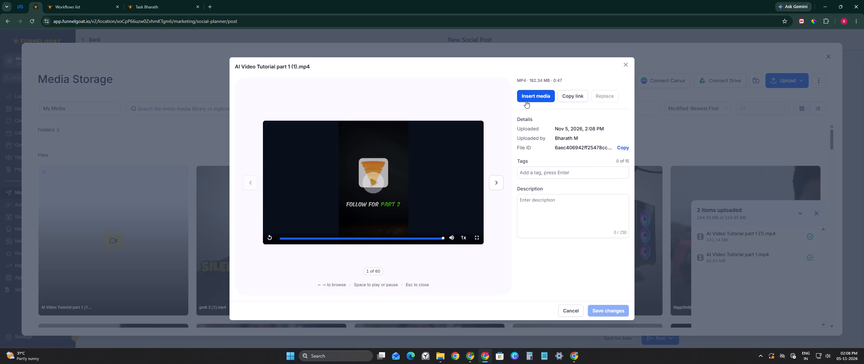
click(428, 235)
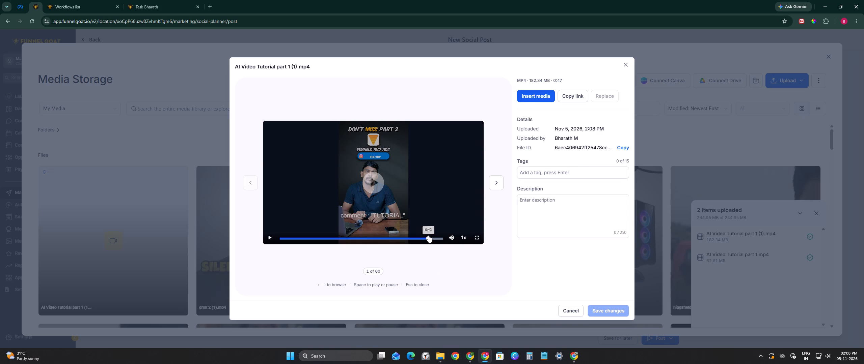
click(525, 96)
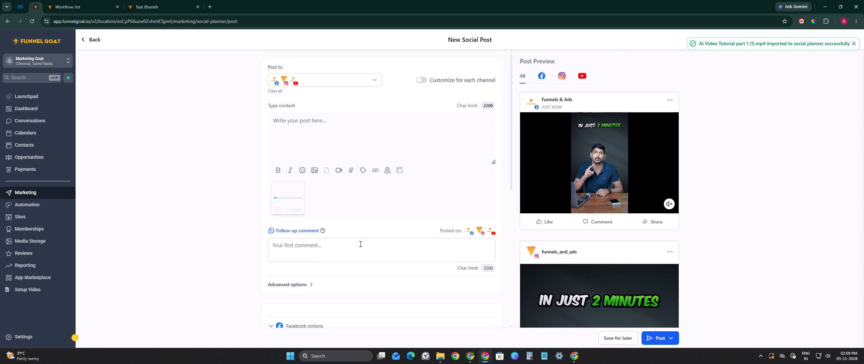
Set the post type to Reel for Facebook, Reel for Instagram and Short for YouTube.
scroll(374, 238, down, 5)
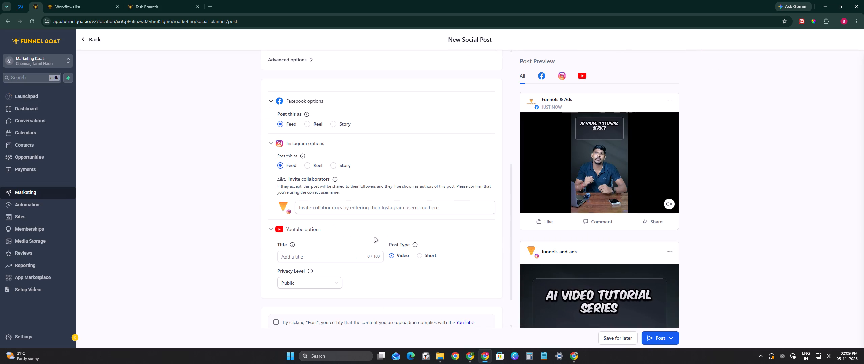
click(311, 123)
click(315, 169)
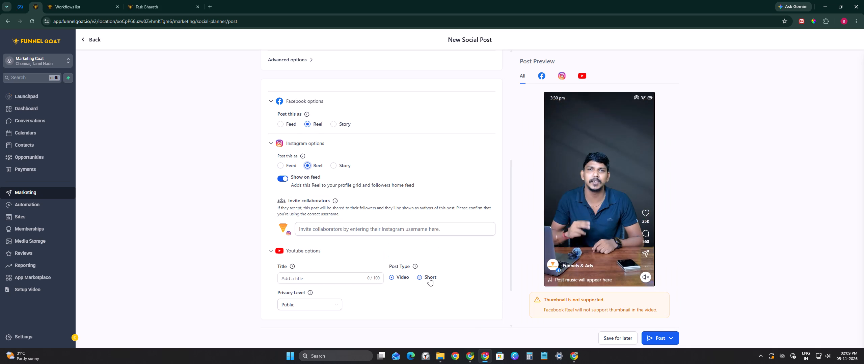
click(429, 278)
Examine the post preview for Facebook, Instagram and YouTube, and return to the Facebook preview.
scroll(413, 192, up, 5)
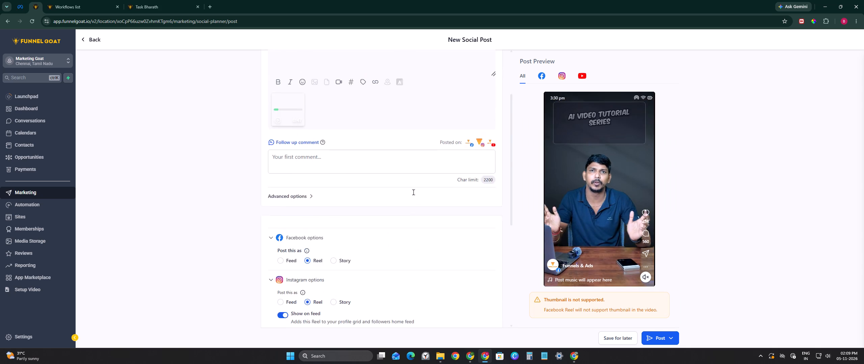
scroll(413, 192, up, 6)
click(544, 76)
click(572, 77)
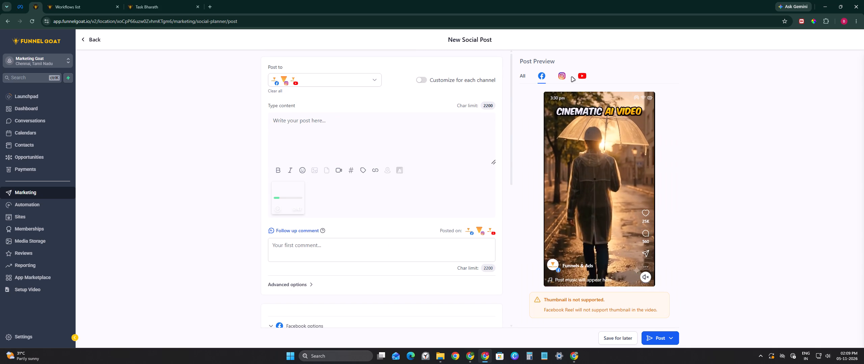
click(568, 77)
click(565, 76)
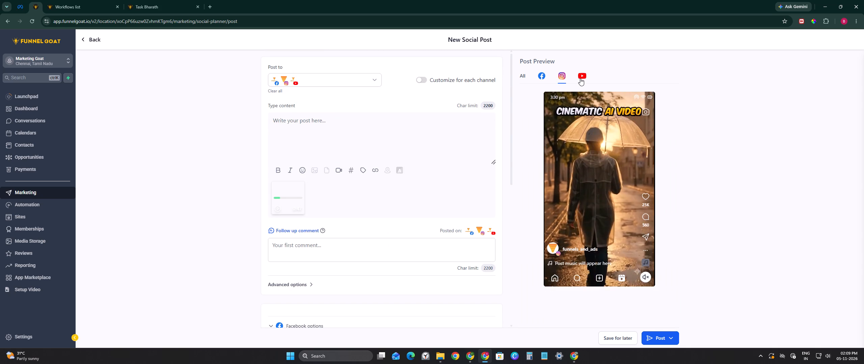
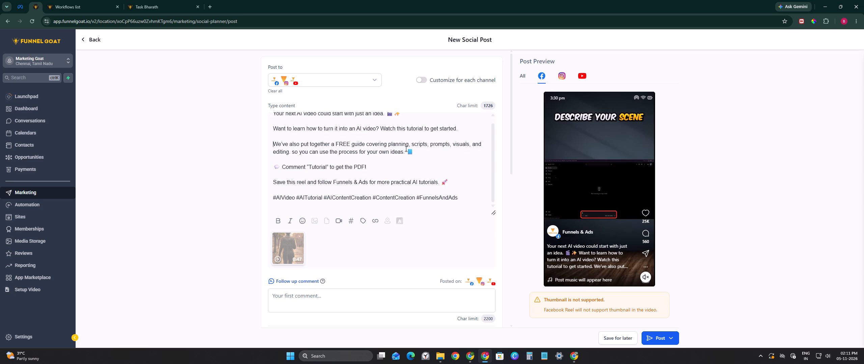
Review the full caption, the Instagram reel preview, and the post's Facebook, Instagram and YouTube options.
scroll(406, 149, up, 2)
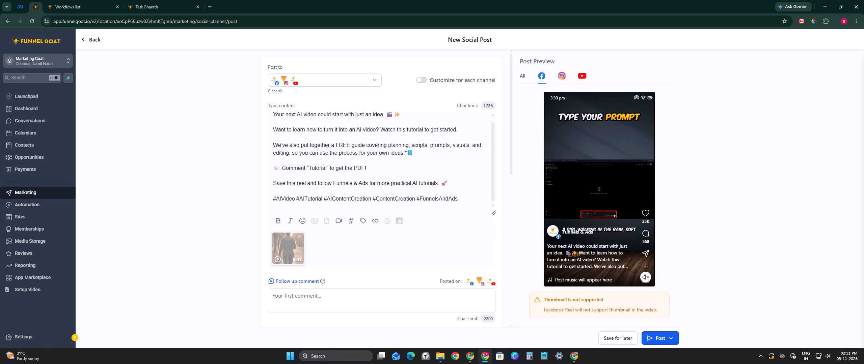
scroll(406, 149, up, 2)
scroll(357, 154, down, 1)
scroll(357, 154, up, 1)
scroll(357, 154, down, 2)
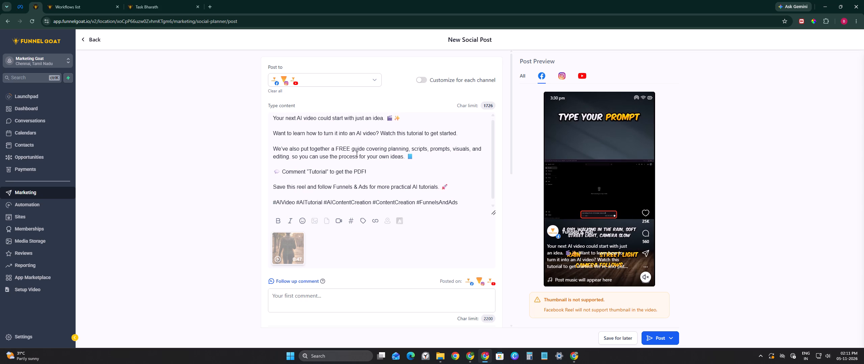
scroll(357, 154, down, 2)
click(565, 75)
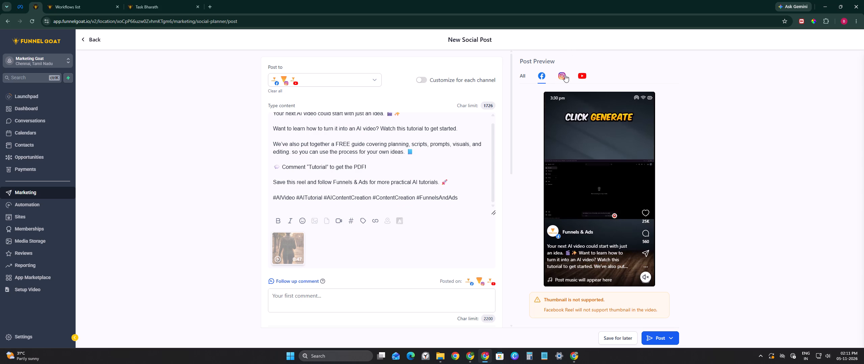
scroll(317, 161, up, 4)
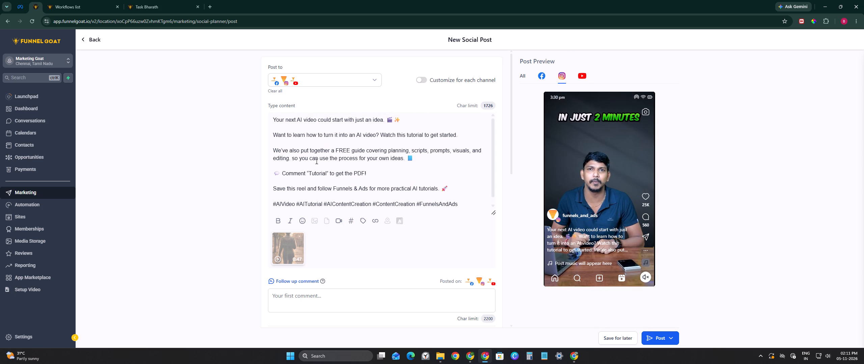
scroll(317, 161, down, 9)
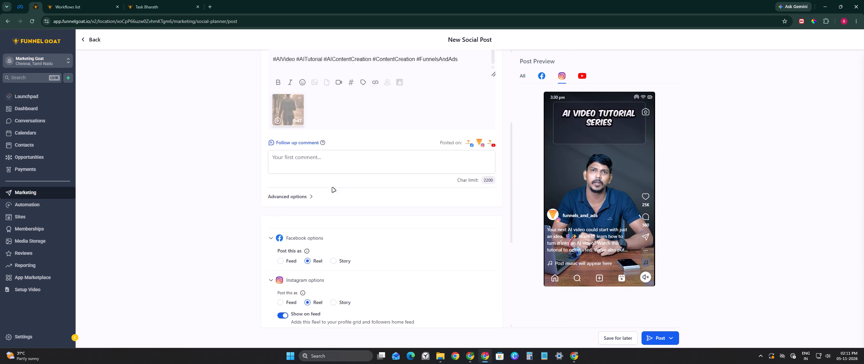
scroll(345, 183, down, 4)
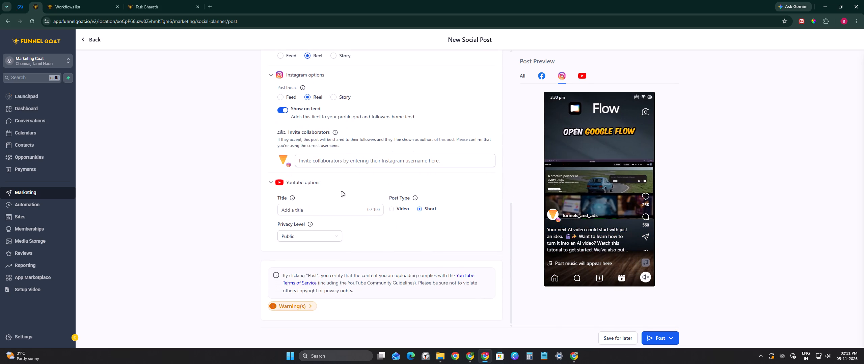
scroll(323, 212, up, 11)
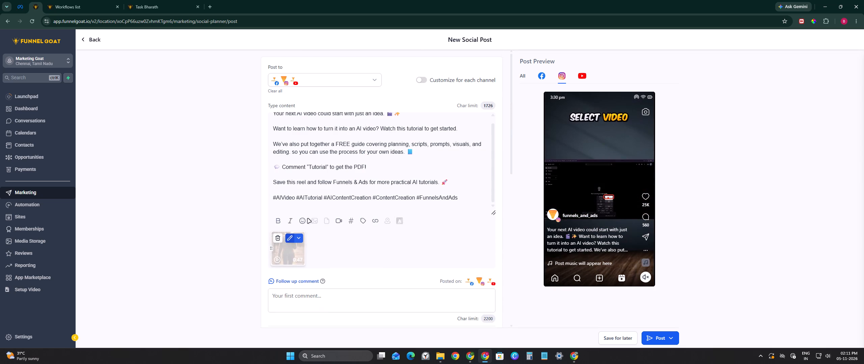
Enable separate customization of the post for each channel and look over the Facebook version's caption.
click(421, 81)
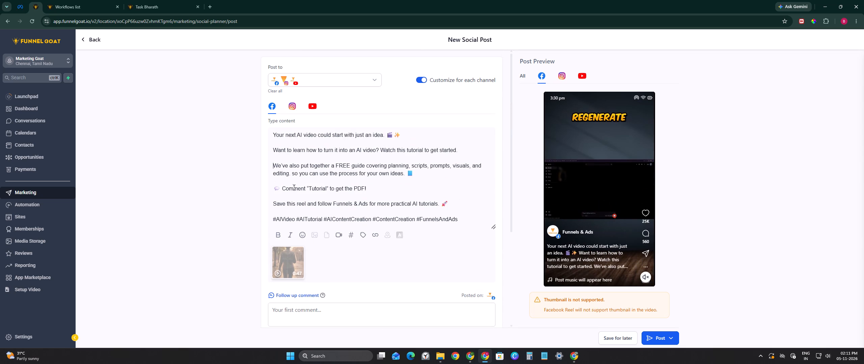
scroll(291, 202, down, 2)
scroll(369, 198, up, 5)
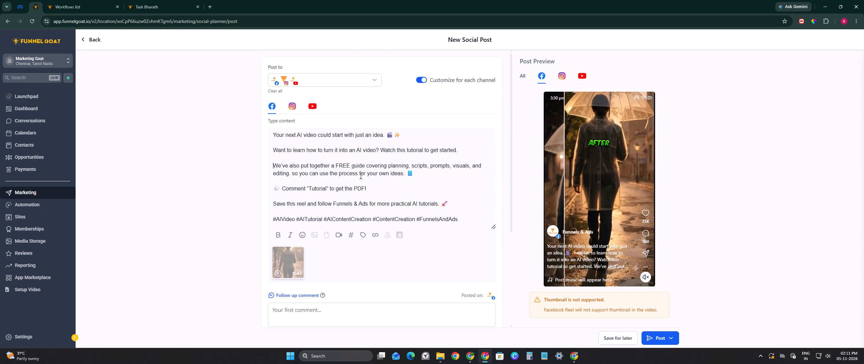
For the Facebook version's attached video, start editing the thumbnail and choose to upload a file from the computer into Media Storage.
scroll(302, 231, down, 1)
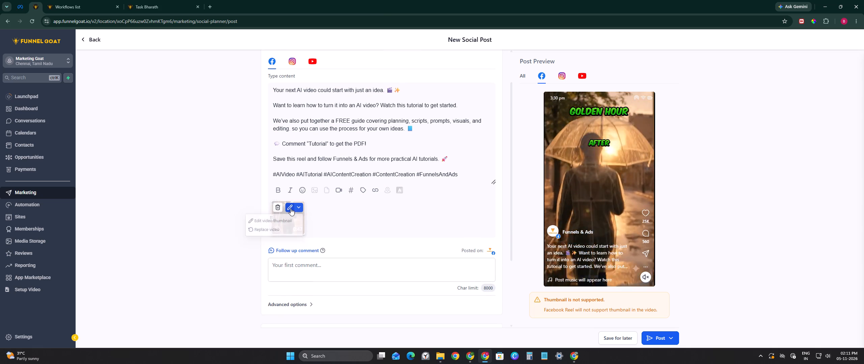
click(290, 208)
click(328, 196)
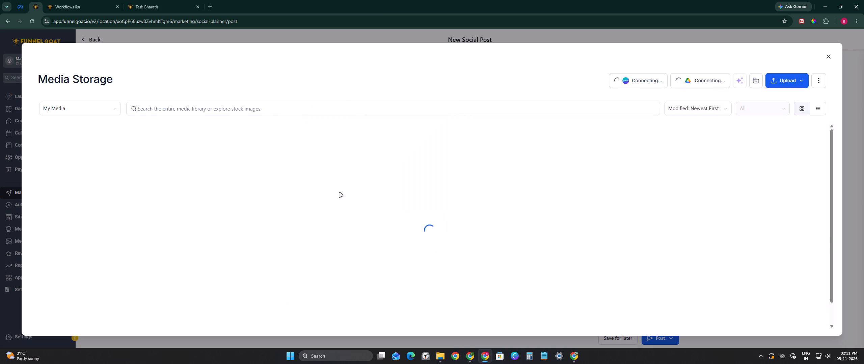
click(781, 84)
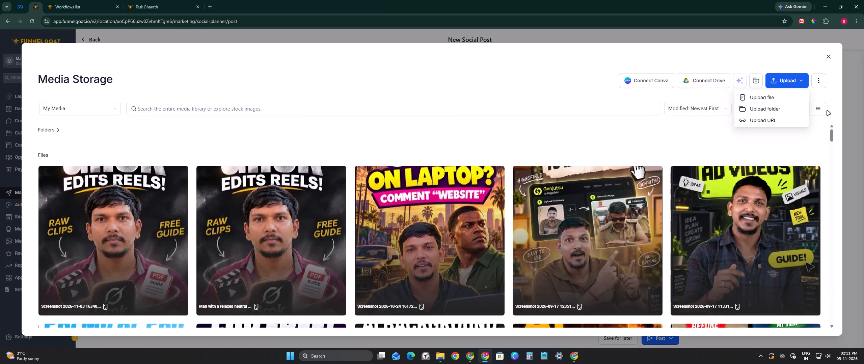
click(761, 99)
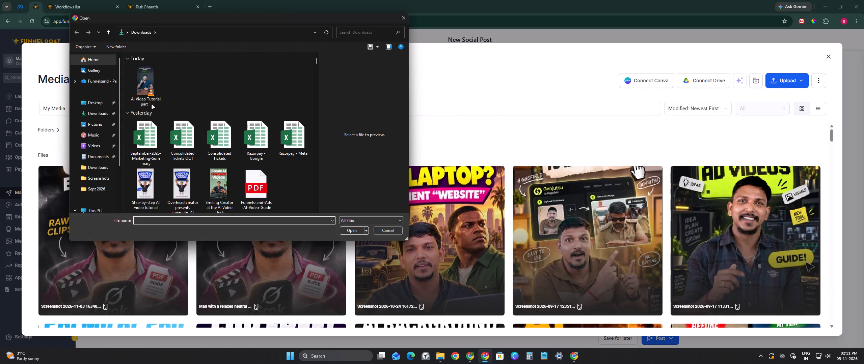
Upload the "Step-by-step AI video tutorial" image from Downloads to Media Storage and insert it as the Facebook video's custom thumbnail.
scroll(188, 166, down, 1)
drag(141, 190, 492, 211)
click(402, 15)
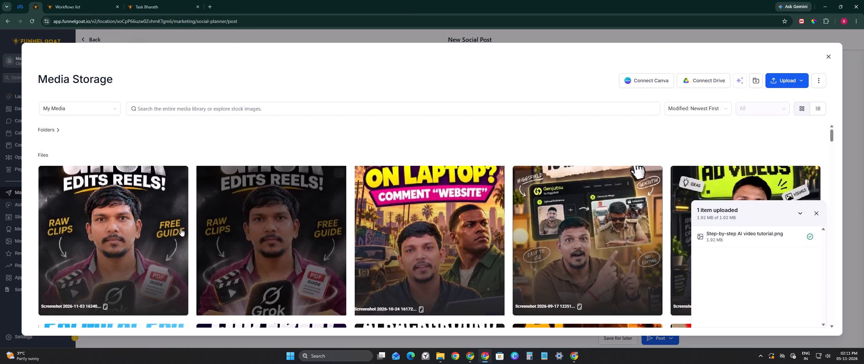
click(93, 218)
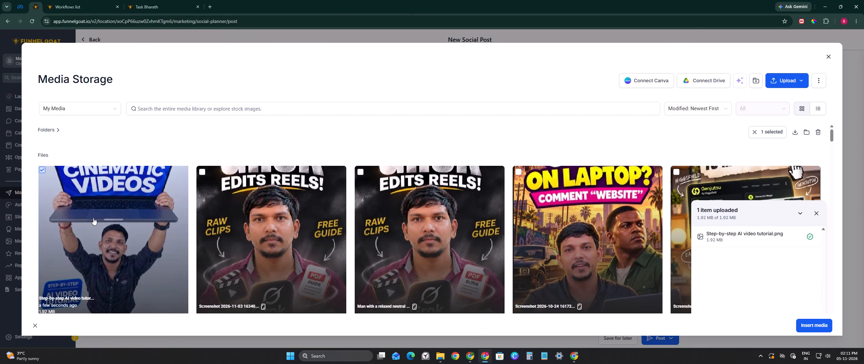
click(816, 325)
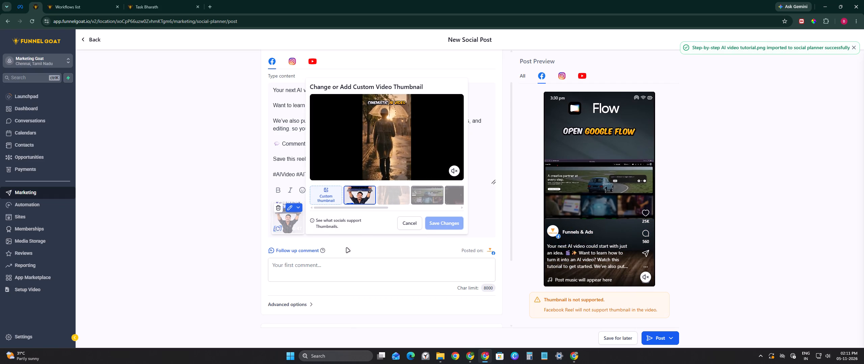
click(347, 244)
For the Instagram version, insert "Step-by-step AI video tutorial" from Media Storage as the custom video thumbnail.
scroll(320, 167, up, 2)
click(291, 104)
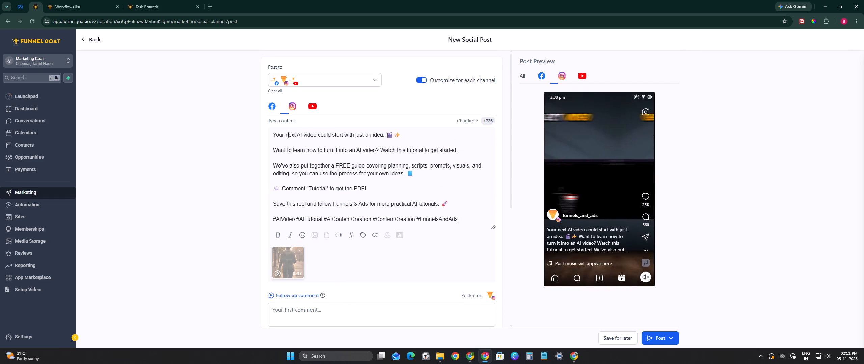
click(290, 252)
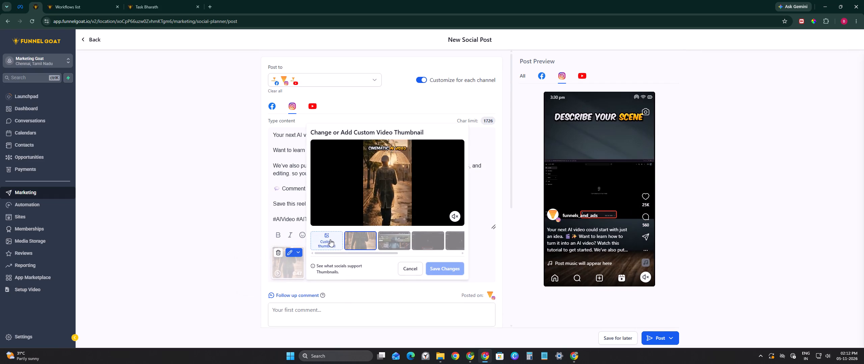
click(330, 239)
click(107, 212)
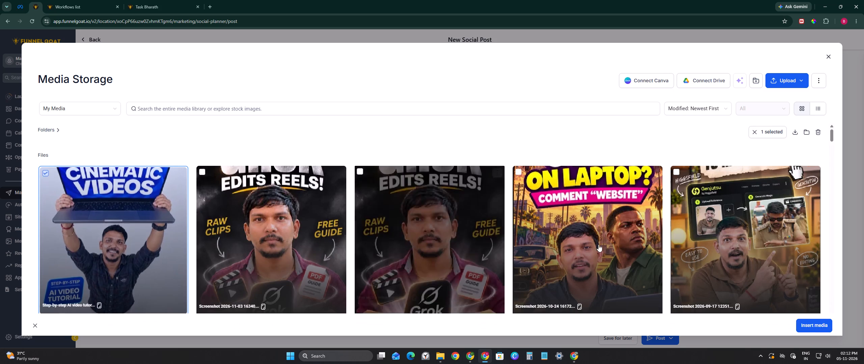
click(808, 323)
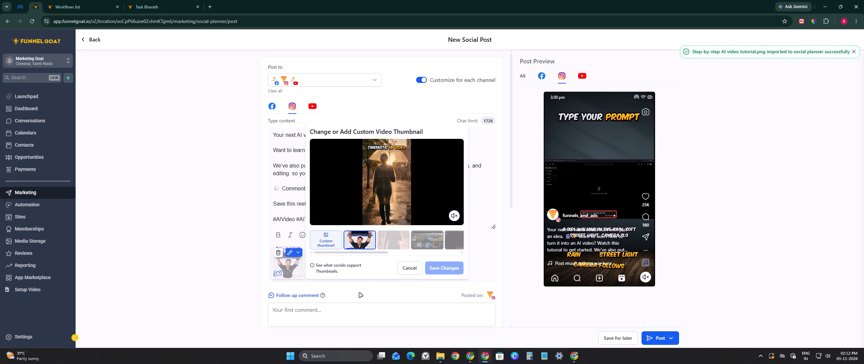
click(359, 293)
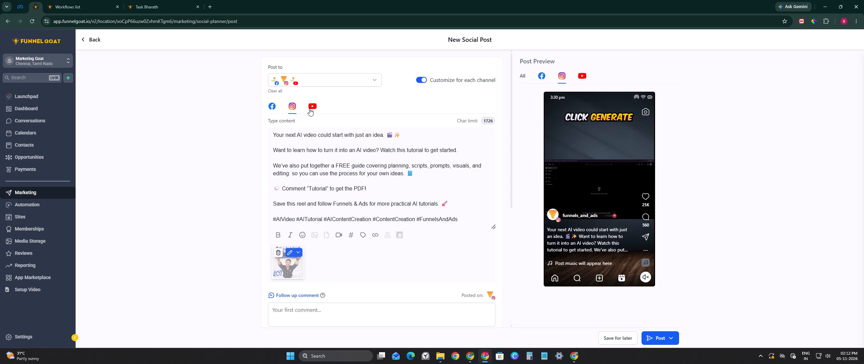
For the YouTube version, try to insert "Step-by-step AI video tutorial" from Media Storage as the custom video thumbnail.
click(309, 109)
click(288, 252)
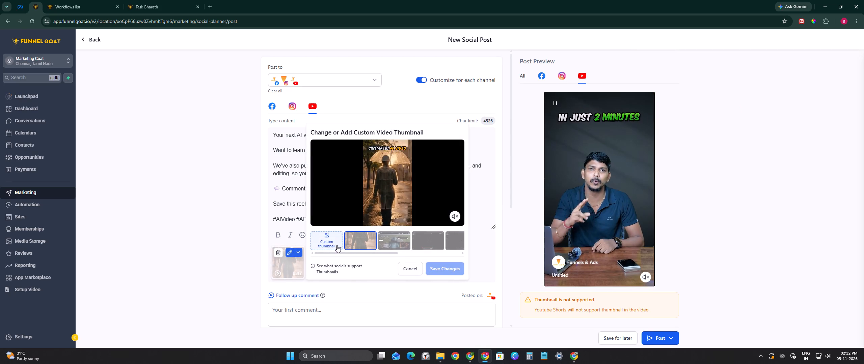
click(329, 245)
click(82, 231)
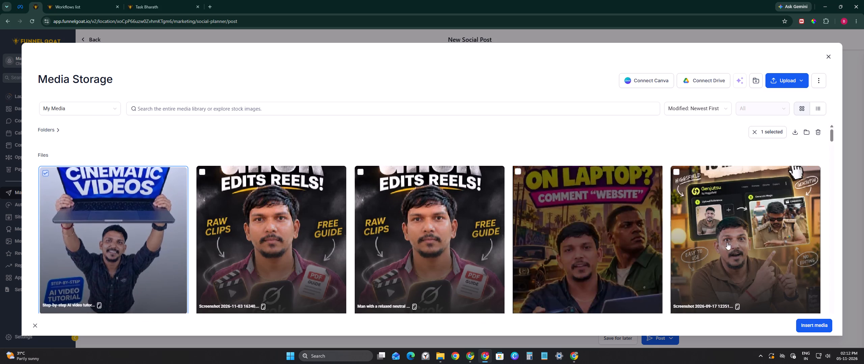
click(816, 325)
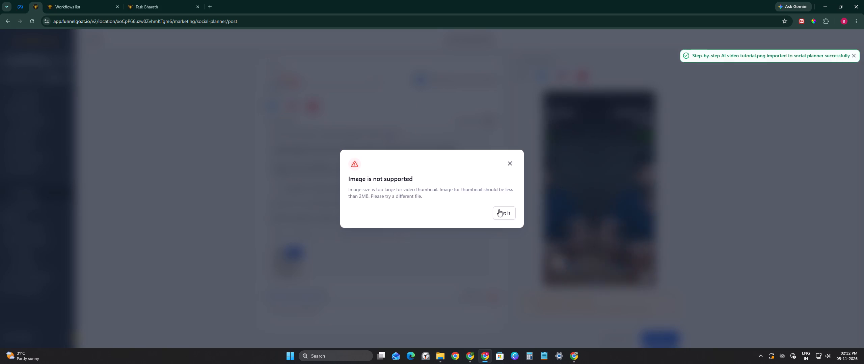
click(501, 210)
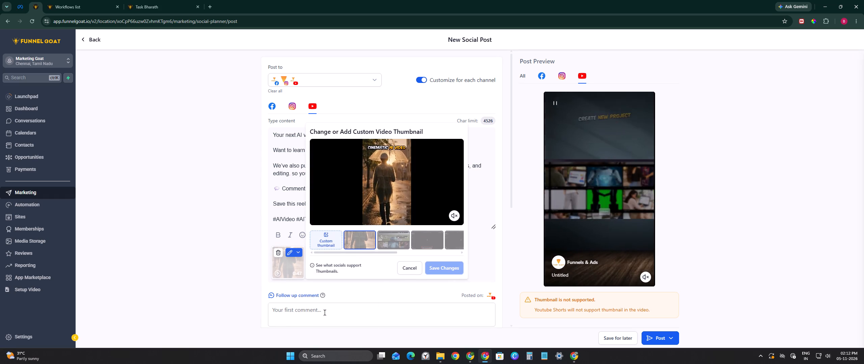
Switch to File Explorer's Downloads folder and open the "Step-by-step AI video tutorial" image in Photos.
click(442, 360)
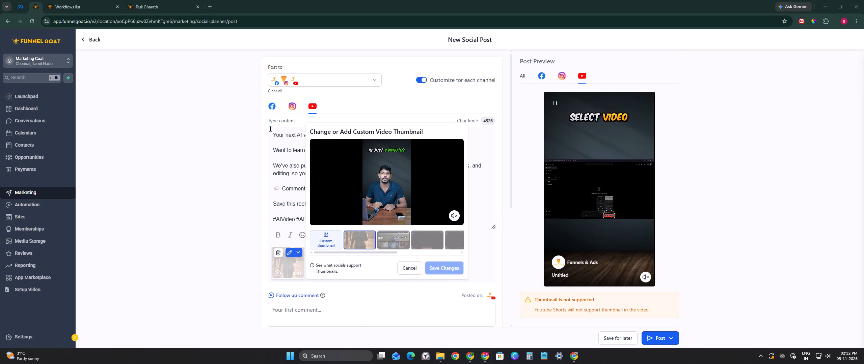
click(440, 359)
click(435, 329)
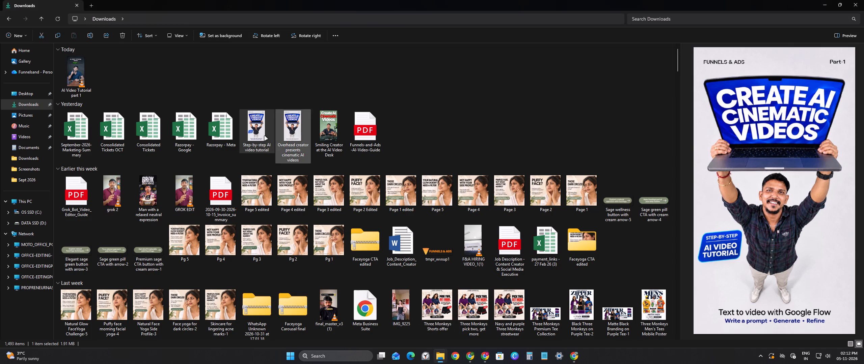
double_click(265, 135)
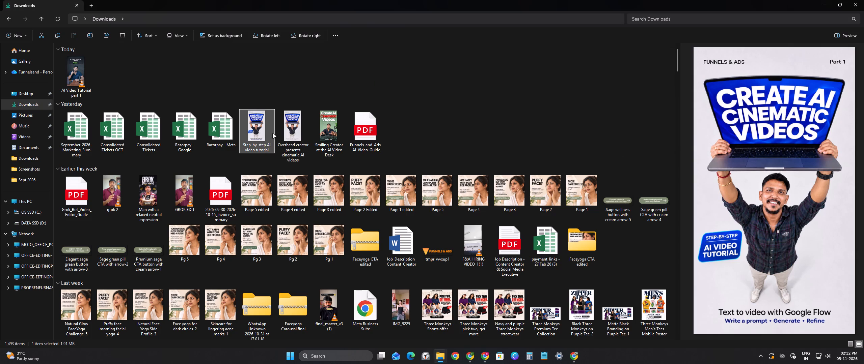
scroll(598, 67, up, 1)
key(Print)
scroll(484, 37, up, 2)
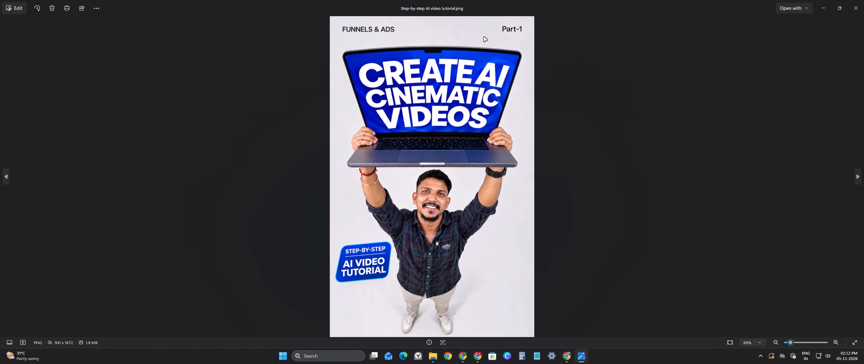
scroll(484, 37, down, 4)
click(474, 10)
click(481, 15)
Take a screenshot of the entire "Step-by-step AI video tutorial" thumbnail, down to its "Write a prompt • Generate • Refine" line, and close the image.
scroll(502, 54, down, 4)
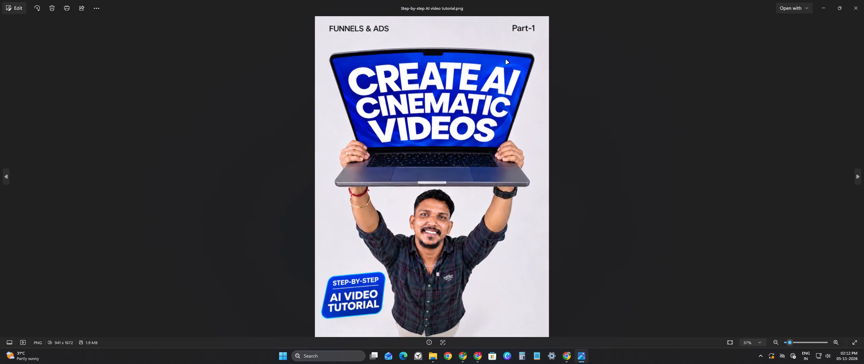
scroll(506, 60, down, 8)
scroll(581, 69, down, 1)
key(Print)
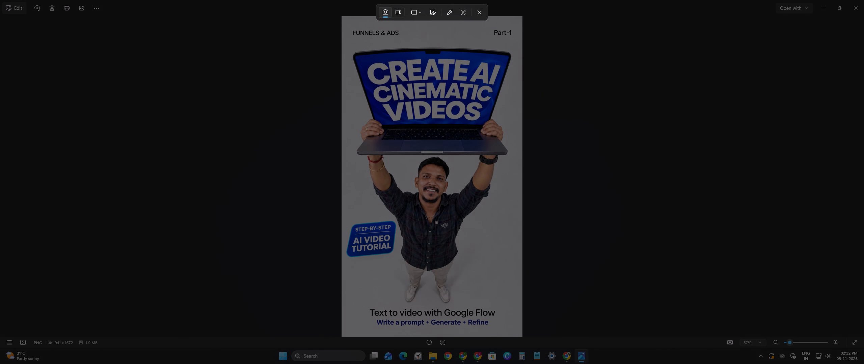
drag(341, 15, 525, 339)
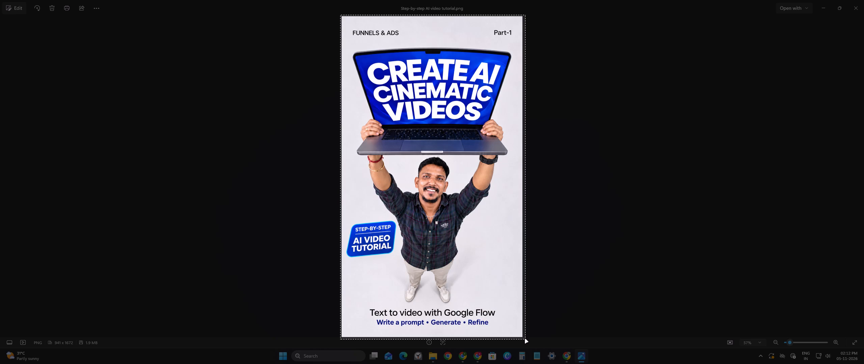
drag(525, 339, 524, 338)
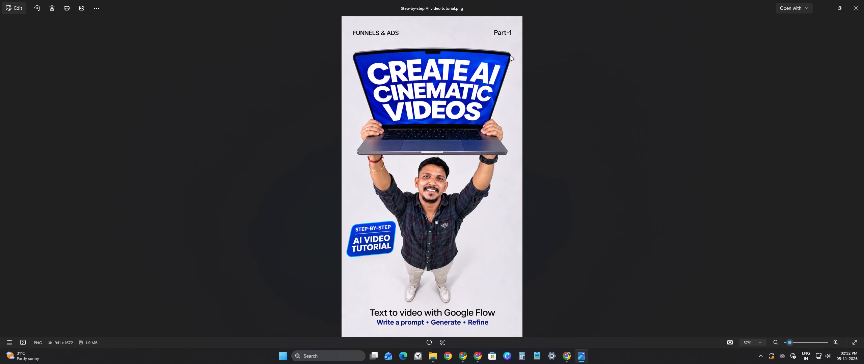
click(863, 0)
key(alt+Tab)
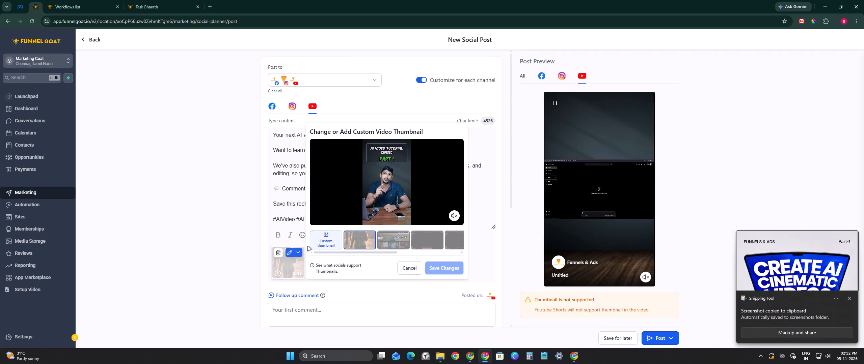
click(319, 244)
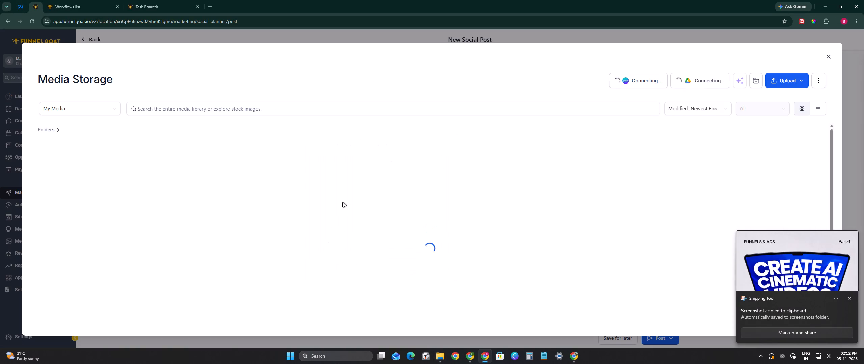
click(768, 75)
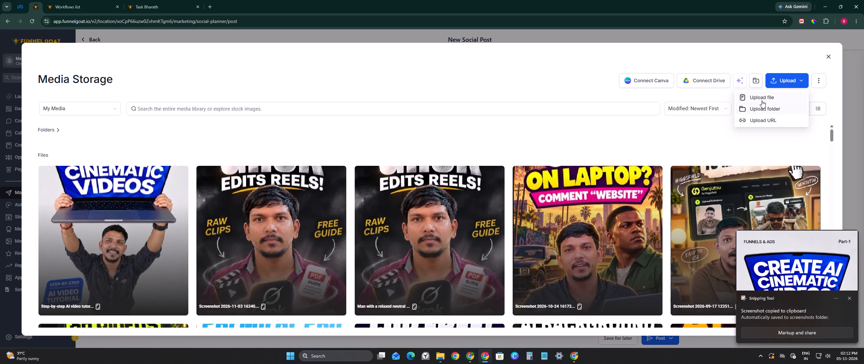
click(762, 100)
click(93, 114)
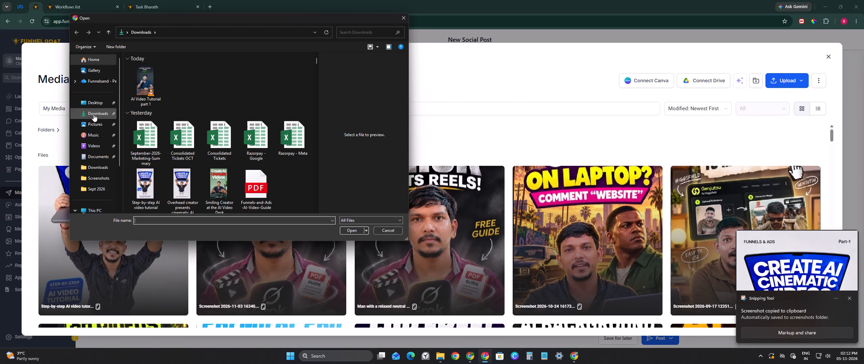
click(94, 129)
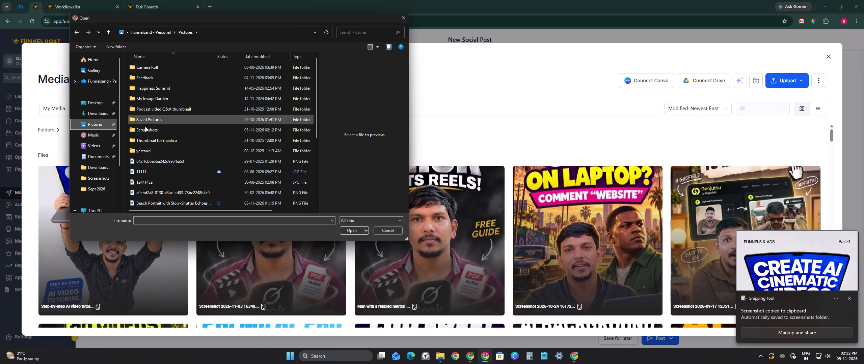
double_click(148, 129)
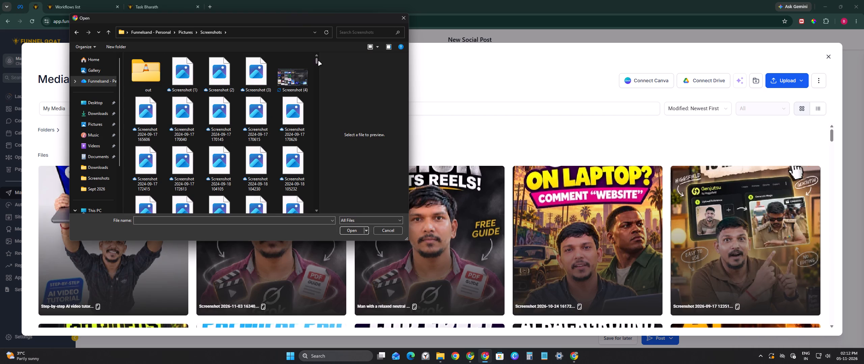
drag(316, 61, 304, 210)
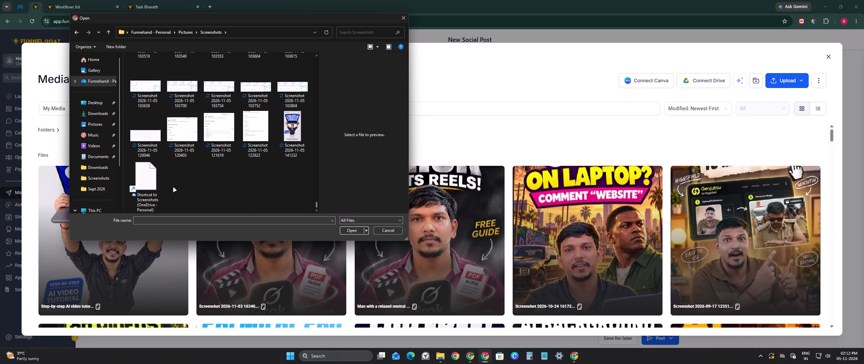
drag(290, 133, 457, 210)
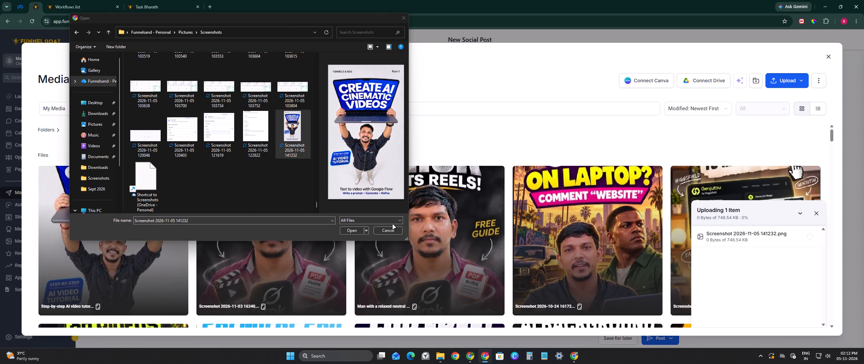
click(384, 232)
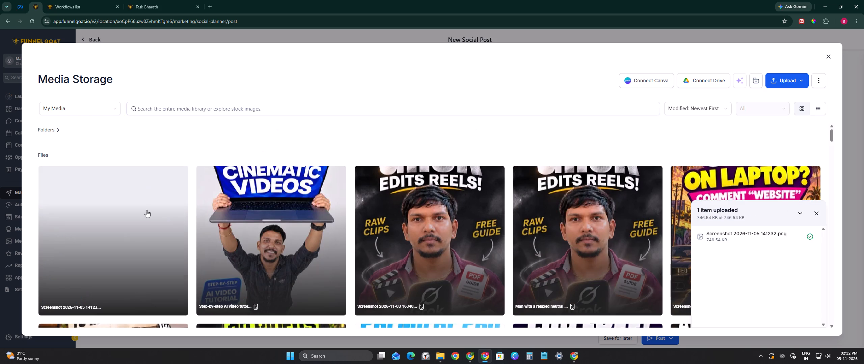
click(131, 239)
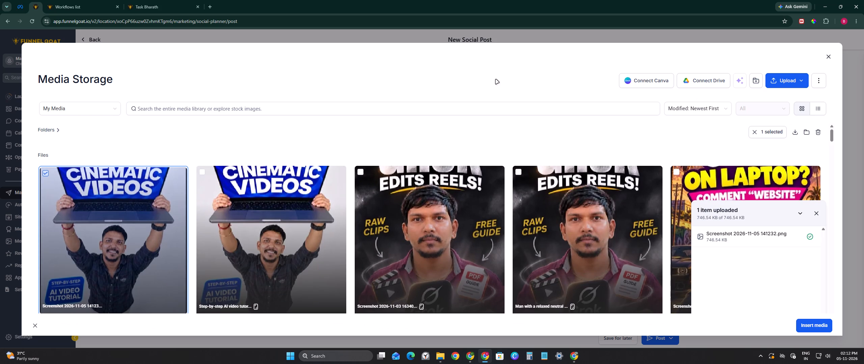
click(809, 326)
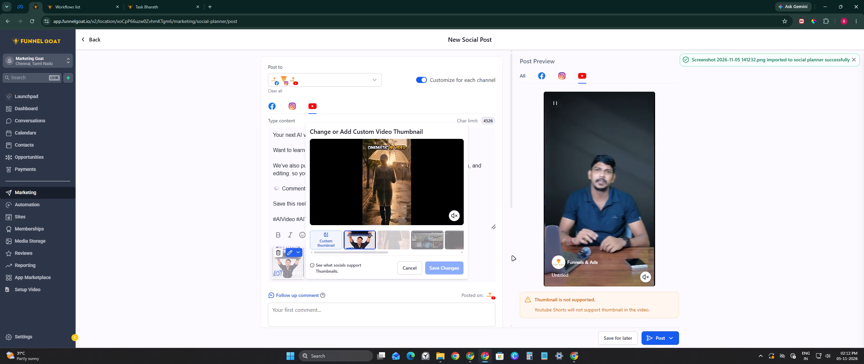
click(512, 256)
Copy the caption's first line, "Your next AI video could start with just an idea." with its emojis, into the YouTube title.
scroll(493, 254, up, 8)
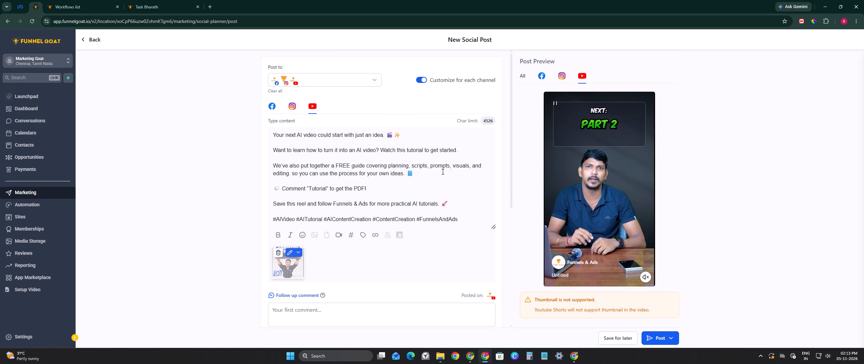
scroll(334, 180, up, 4)
drag(402, 136, 244, 138)
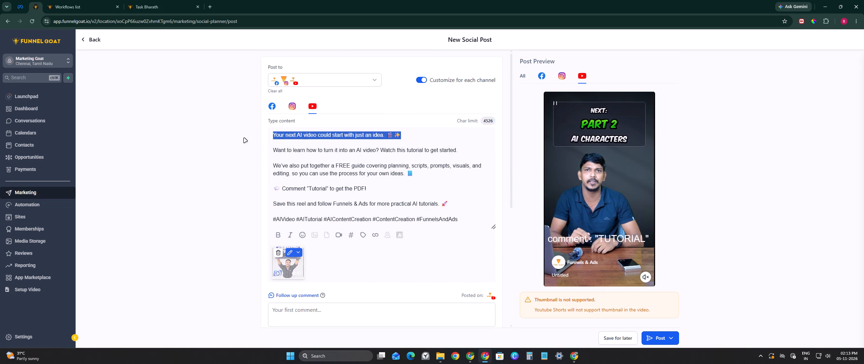
drag(244, 138, 243, 138)
key(ctrl+c)
scroll(277, 207, down, 4)
click(336, 239)
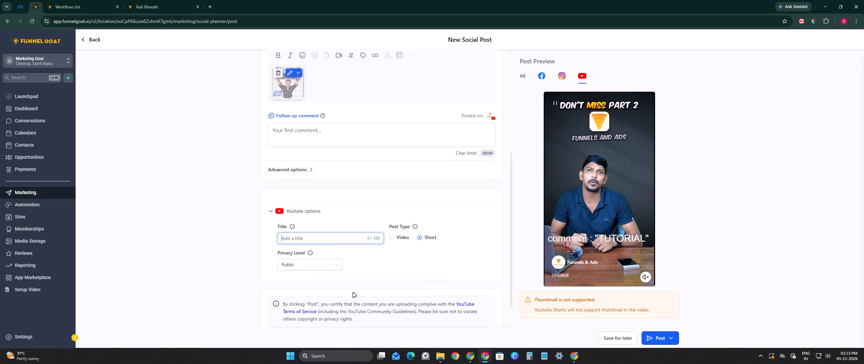
key(ctrl+v)
key(alt+Tab)
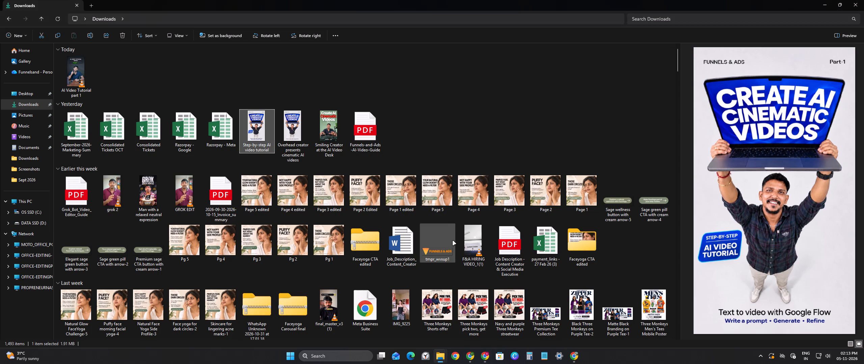
key(alt+Tab)
click(464, 244)
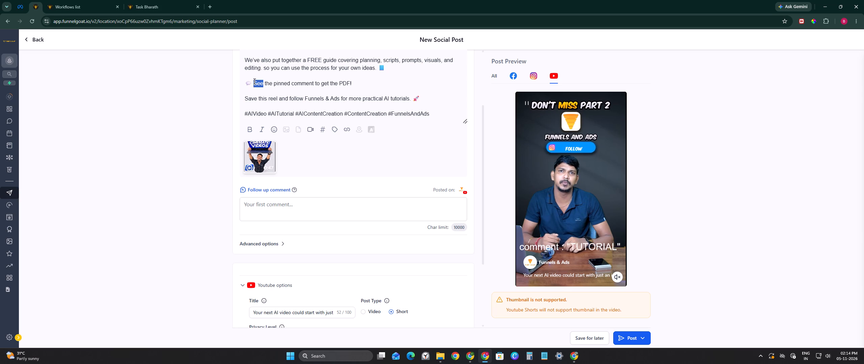
text(Click the)
key(space)
text(link)
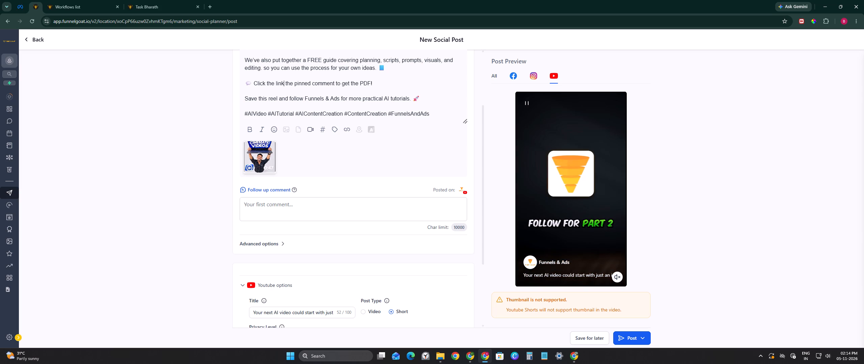
key(space)
text(in)
key(space)
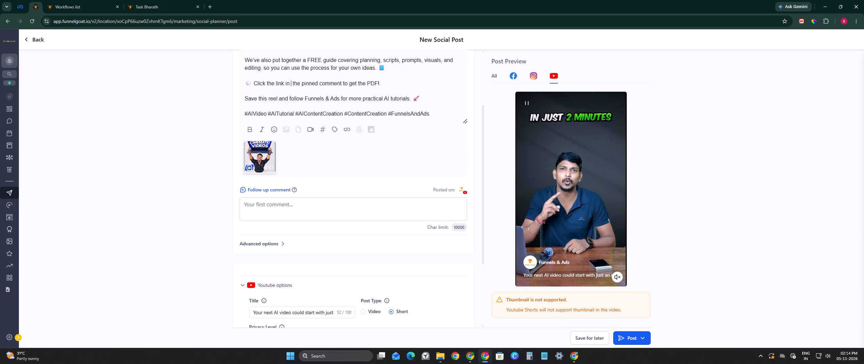
key(BackSpace)
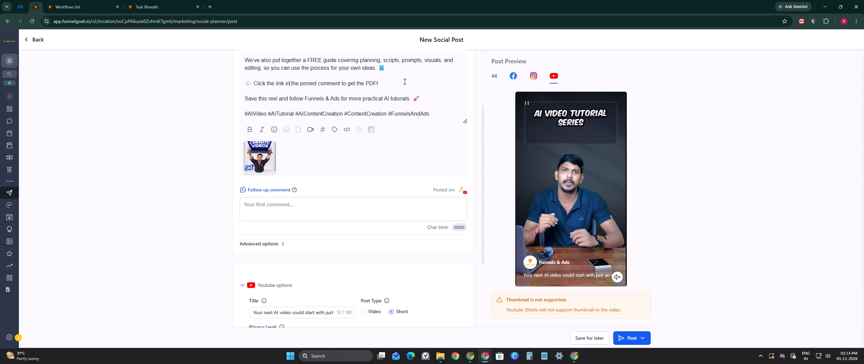
click(405, 82)
Open the clipboard history in the YouTube version's follow-up comment field.
scroll(340, 140, up, 3)
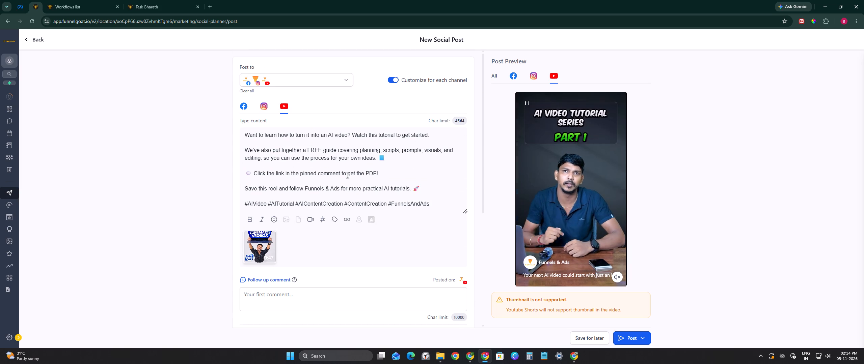
scroll(370, 182, up, 3)
scroll(370, 182, down, 4)
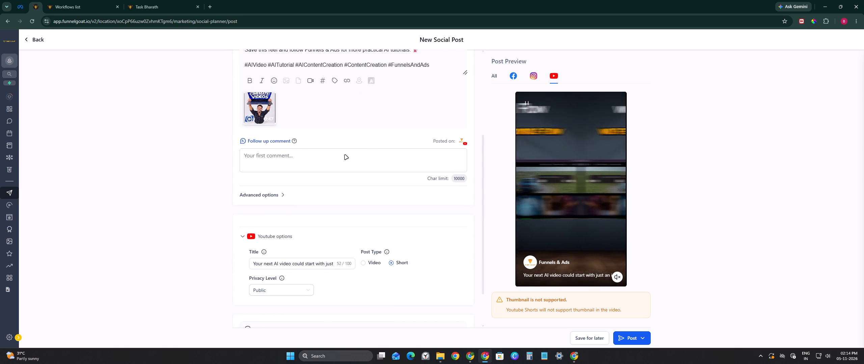
click(345, 155)
click(289, 124)
key(super+v)
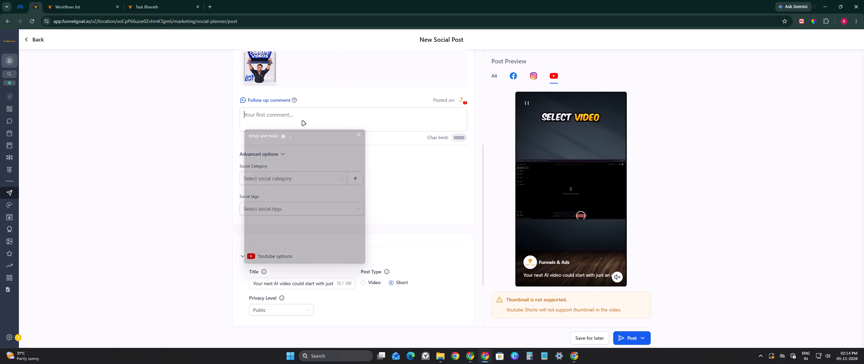
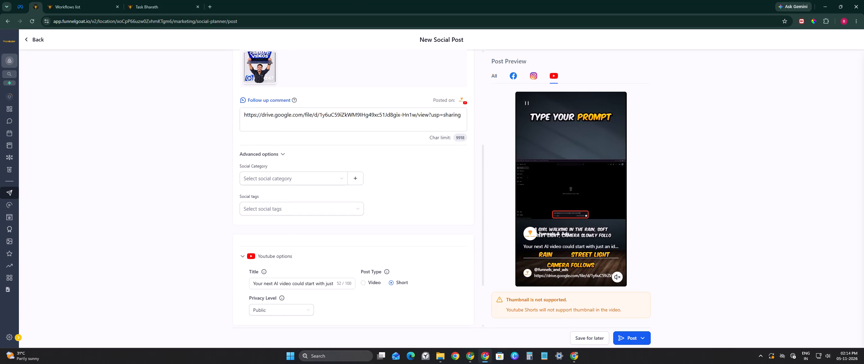
Introduce the Drive link in the YouTube follow-up comment with the text "Here is the link of the" before the URL.
key(Up)
key(Up)
key(Up)
text(Here is the link of the)
key(space)
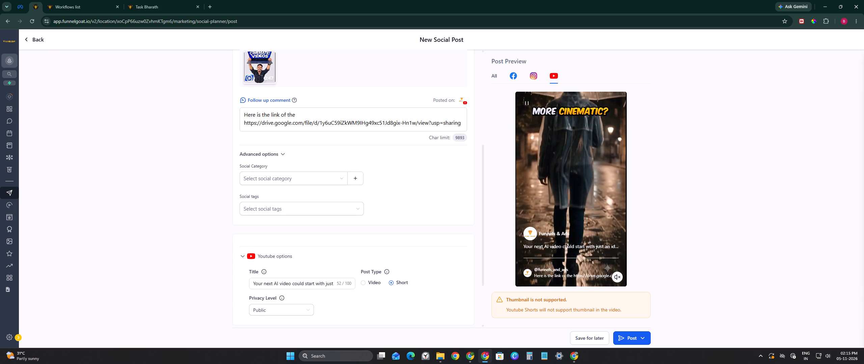
scroll(239, 146, up, 3)
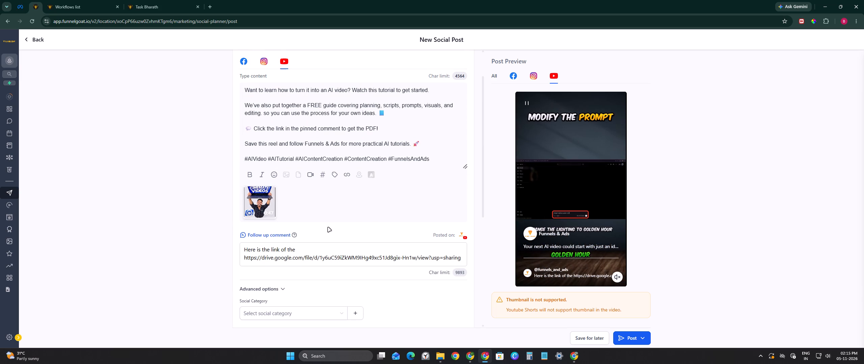
Complete the YouTube follow-up comment's intro with "tutorial PDF!!" after "Here is the link of the".
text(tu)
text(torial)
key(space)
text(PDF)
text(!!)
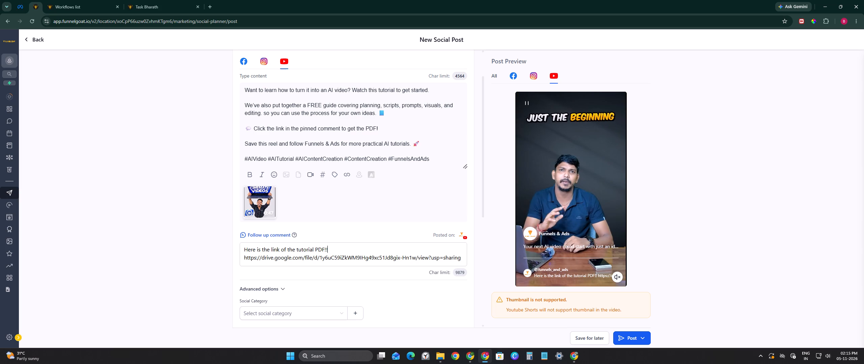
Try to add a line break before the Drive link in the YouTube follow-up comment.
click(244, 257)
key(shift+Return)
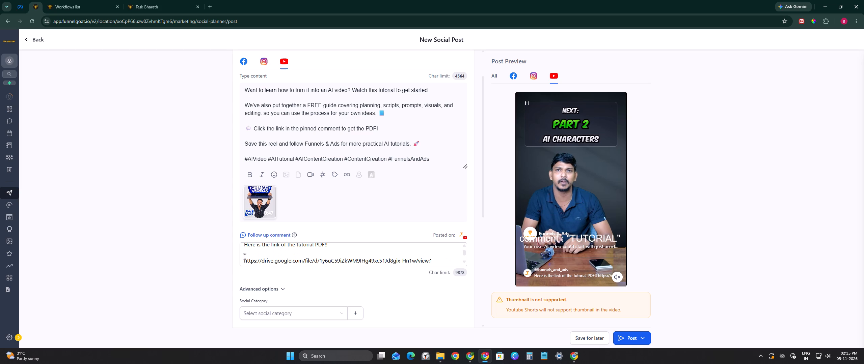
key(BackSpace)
Switch to the Instagram version of the post to check its caption.
scroll(365, 267, up, 1)
scroll(366, 267, down, 1)
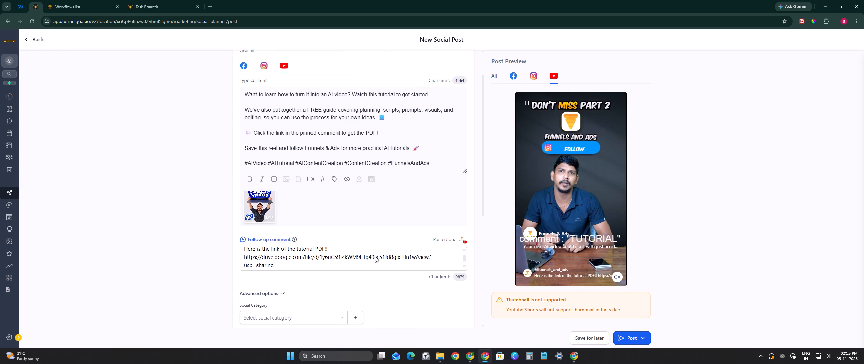
scroll(440, 240, up, 5)
click(265, 108)
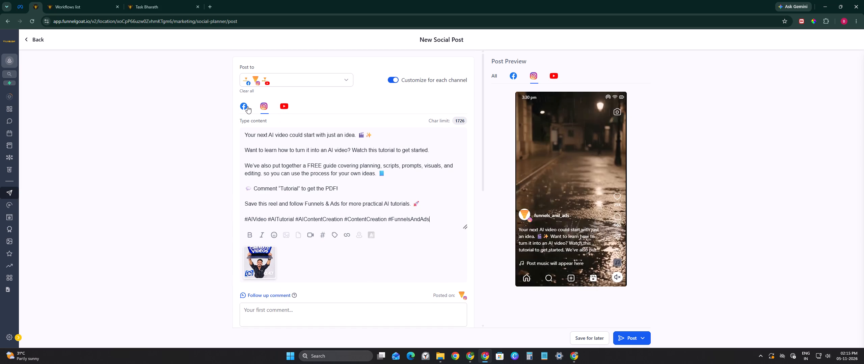
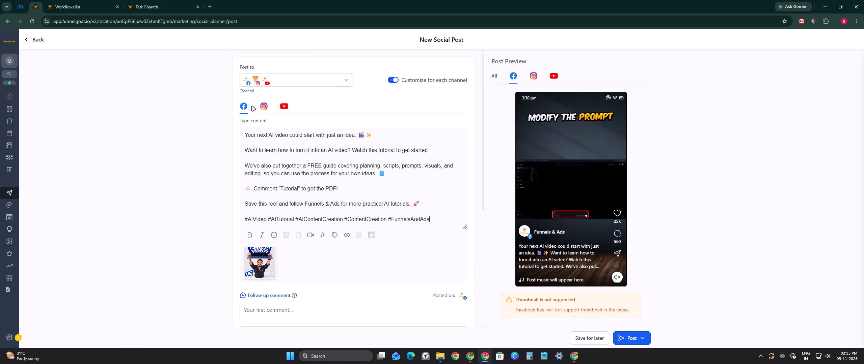
Review the Facebook, Instagram and YouTube versions of the post, checking each channel's caption, follow-up comment and preview.
click(258, 108)
click(270, 108)
click(266, 107)
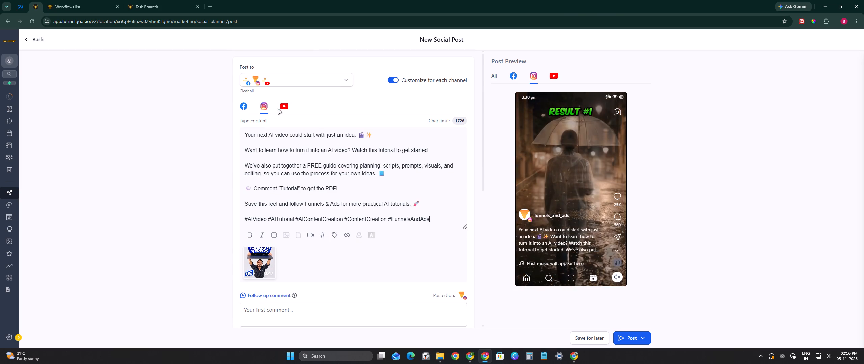
click(284, 108)
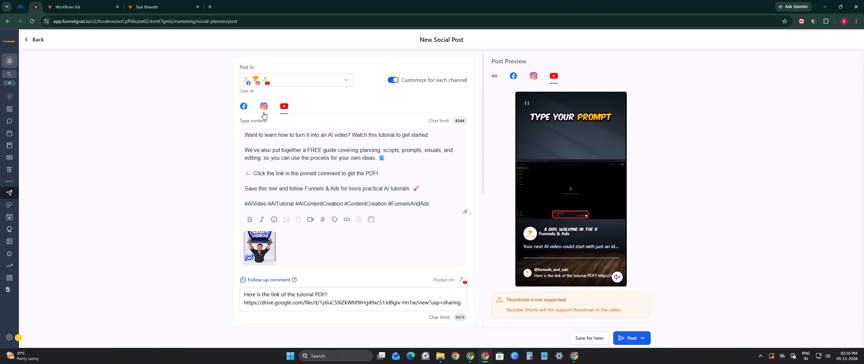
click(263, 112)
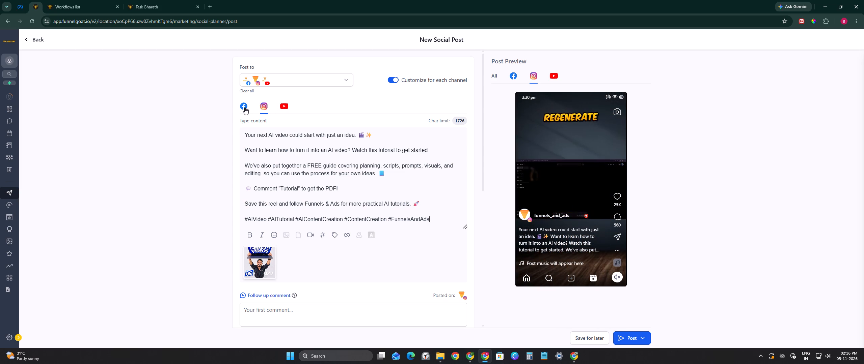
click(245, 107)
click(264, 108)
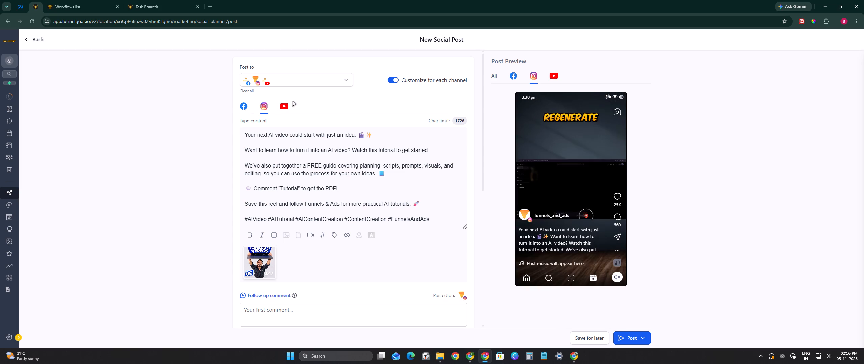
click(285, 103)
click(246, 106)
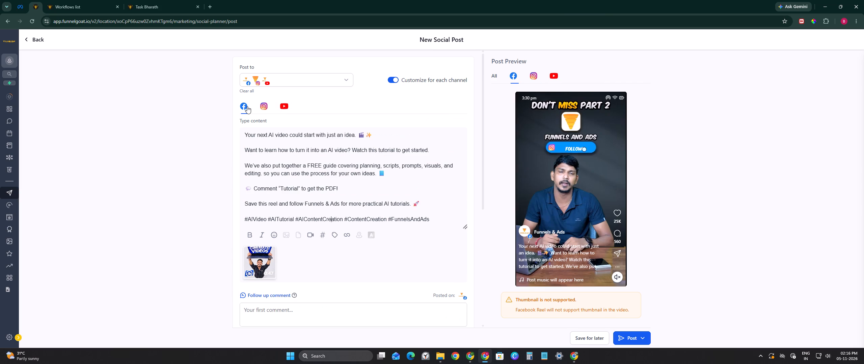
click(263, 105)
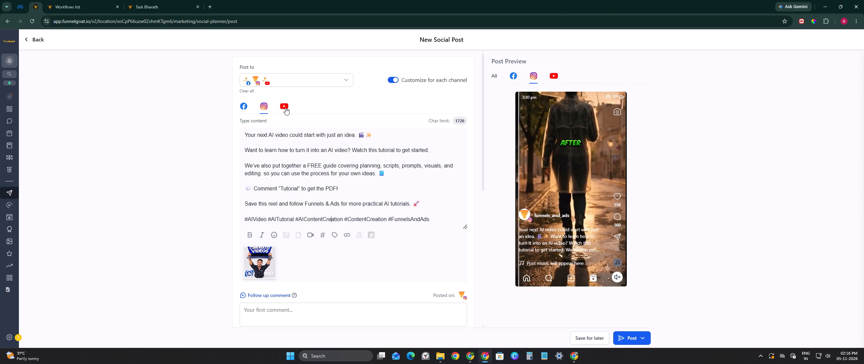
click(286, 108)
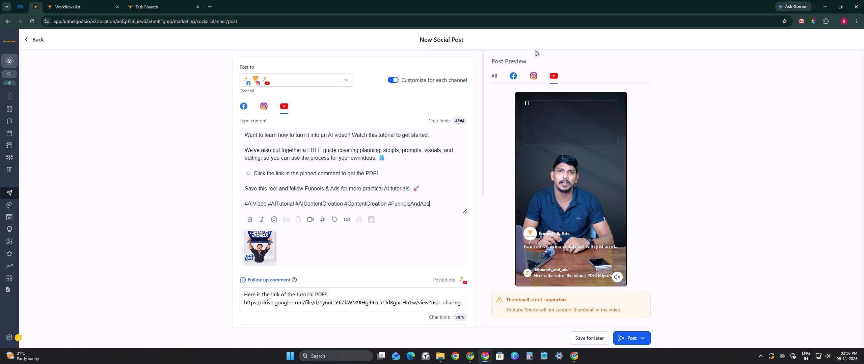
click(533, 82)
click(514, 81)
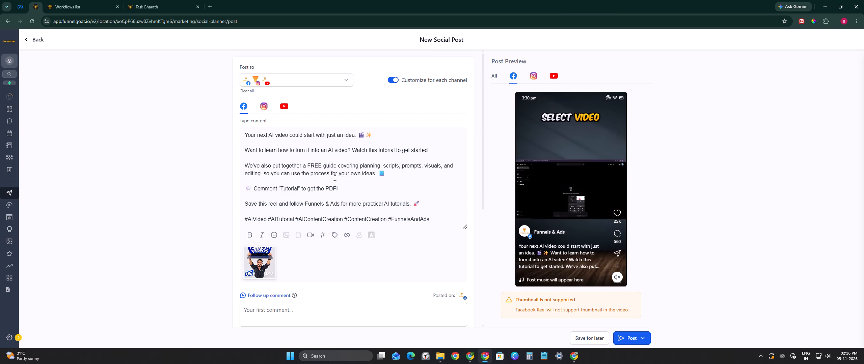
Open the publishing options for the post to choose how it is sent out.
scroll(366, 216, down, 4)
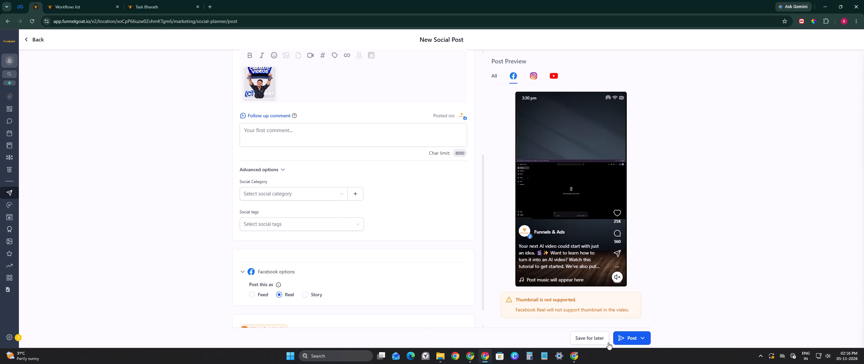
click(640, 339)
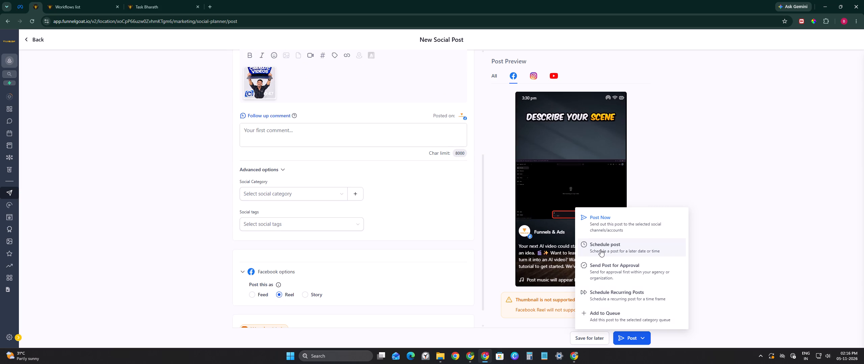
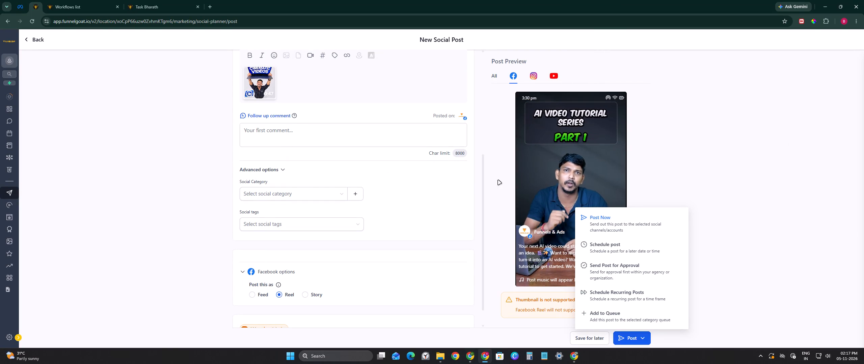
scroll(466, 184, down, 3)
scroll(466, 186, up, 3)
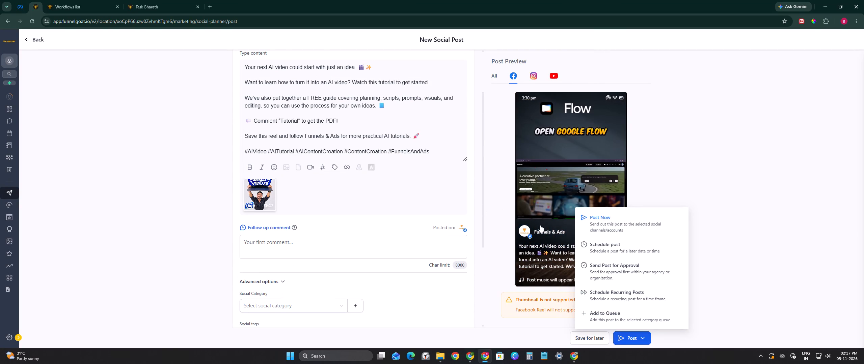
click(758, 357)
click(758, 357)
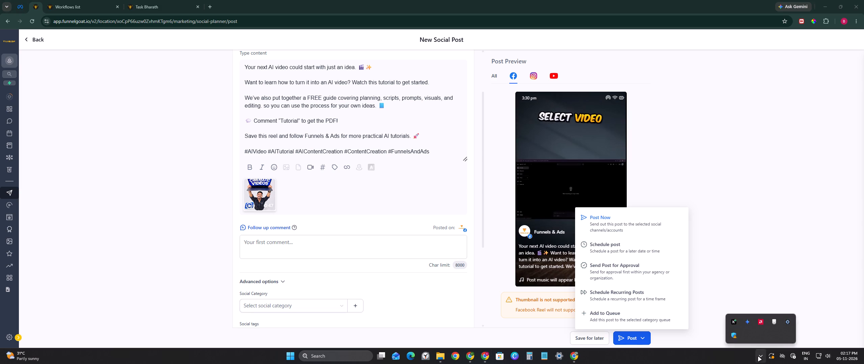
Toggle Night light in the Windows quick settings and return to the social post.
click(819, 358)
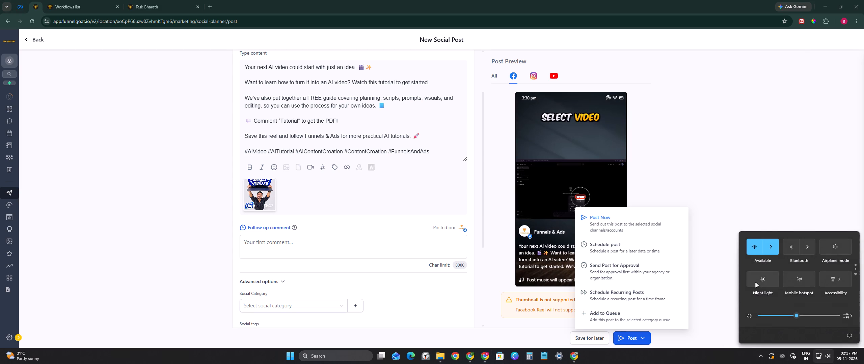
click(756, 283)
click(729, 146)
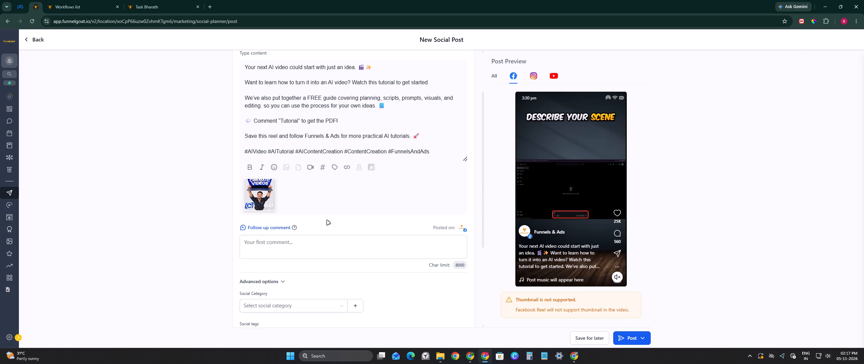
Review the caption, media and posting options of the Facebook and Instagram versions of the reel.
scroll(276, 232, up, 4)
scroll(340, 207, up, 4)
scroll(395, 156, down, 11)
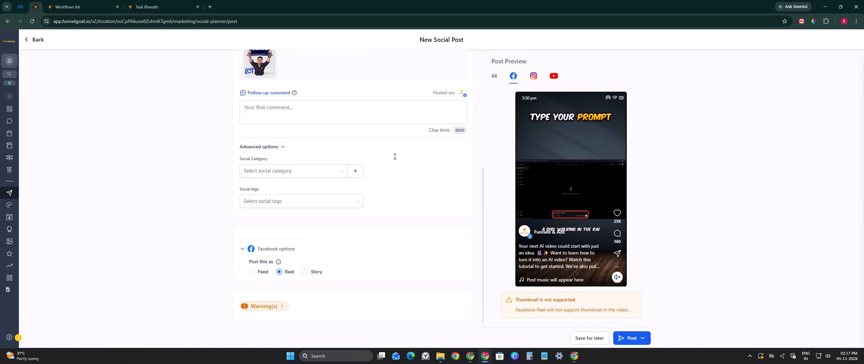
scroll(395, 156, down, 2)
scroll(395, 156, up, 7)
click(264, 109)
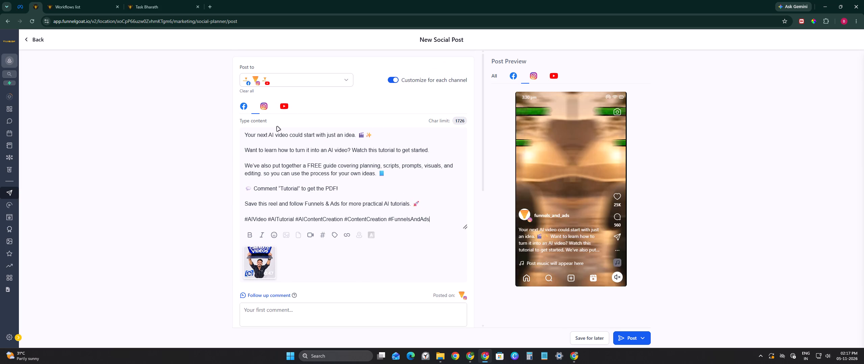
scroll(409, 212, down, 10)
scroll(409, 213, up, 9)
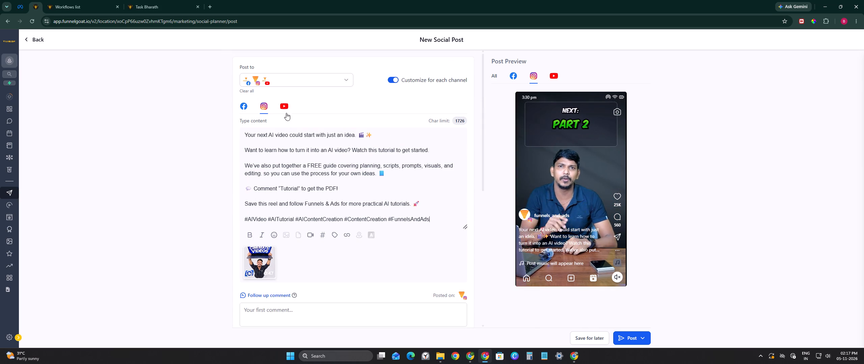
scroll(301, 205, down, 11)
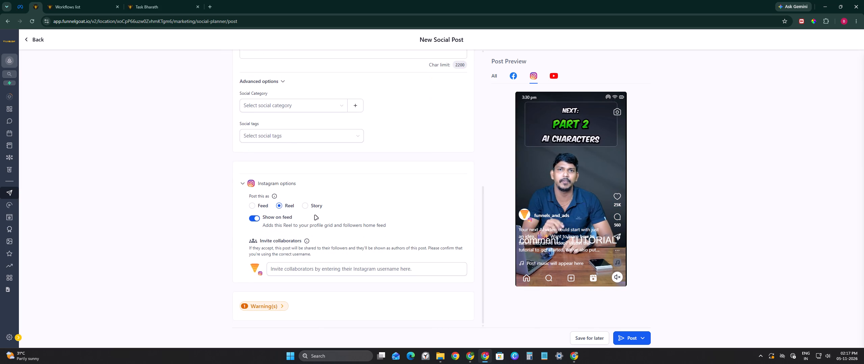
scroll(315, 215, up, 3)
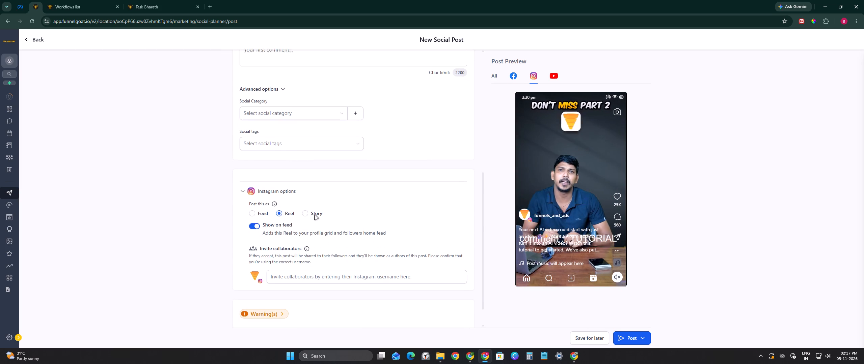
scroll(315, 215, up, 6)
Review the YouTube version's caption, follow-up comment, social category, social tags and YouTube options.
click(284, 101)
scroll(339, 187, down, 6)
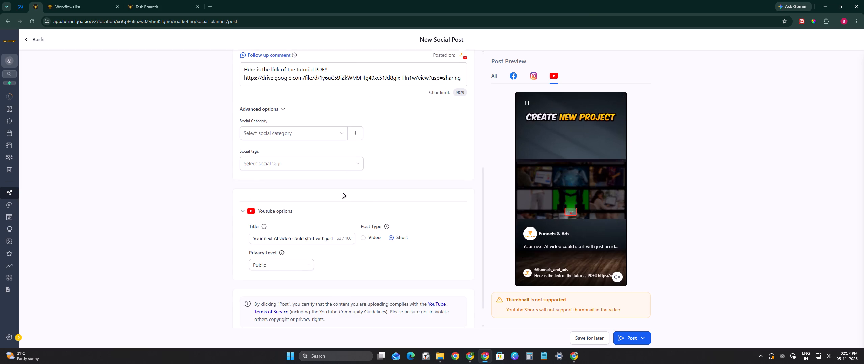
scroll(342, 193, down, 4)
scroll(342, 193, up, 1)
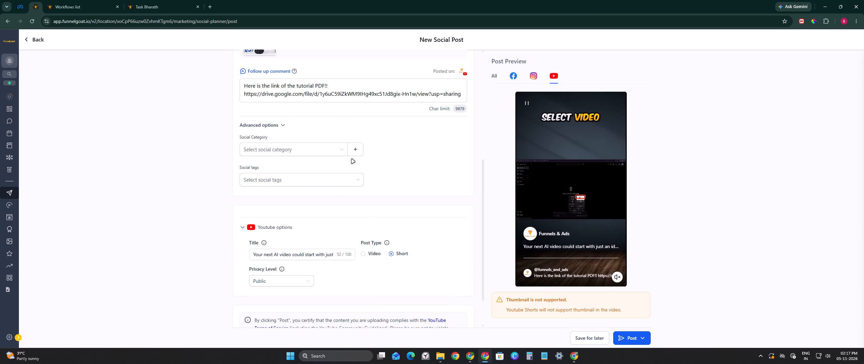
click(337, 145)
click(337, 146)
click(376, 167)
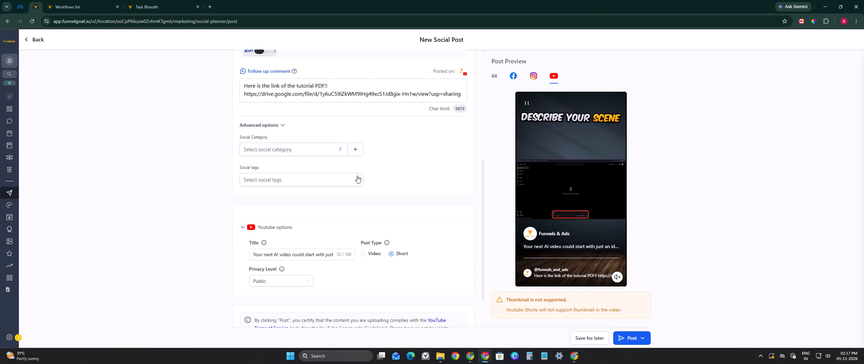
click(353, 177)
click(353, 177)
click(408, 174)
scroll(336, 297, up, 4)
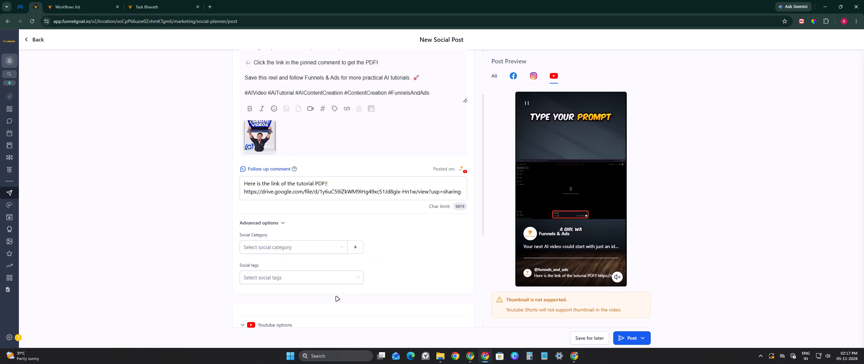
scroll(336, 297, up, 4)
Start scheduling the post, set the hour of its posting time to 05, and open the minute choices.
click(643, 340)
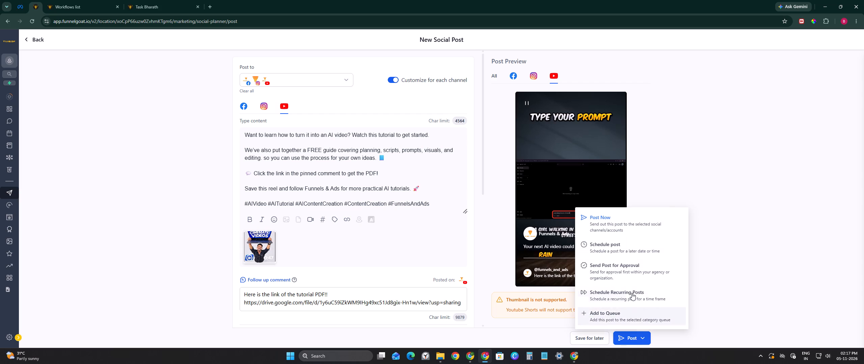
click(624, 252)
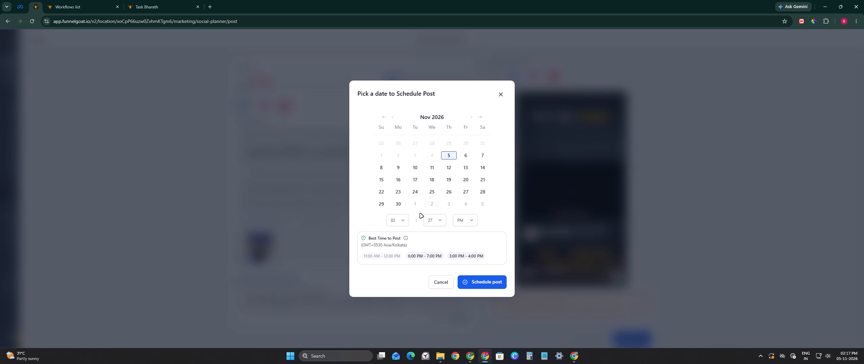
click(405, 220)
click(397, 263)
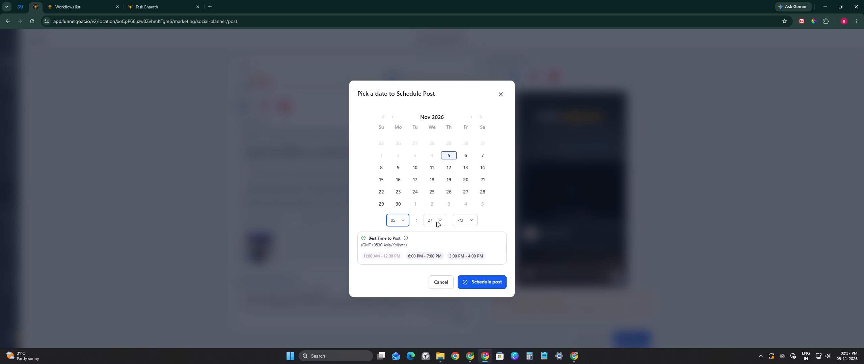
click(437, 222)
scroll(440, 76, down, 3)
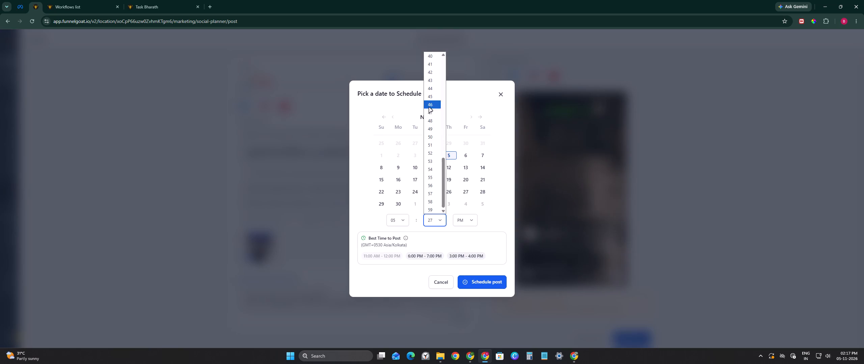
Set the minutes to 00 and schedule the post for 5 November 2026 at 05:00 PM.
scroll(417, 157, up, 8)
click(432, 224)
scroll(440, 147, up, 10)
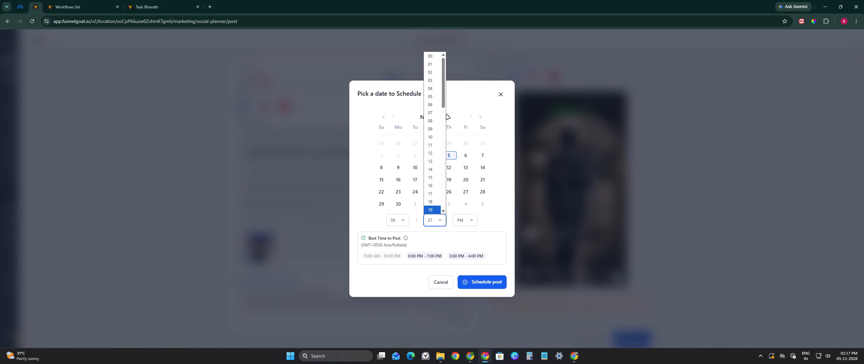
click(437, 57)
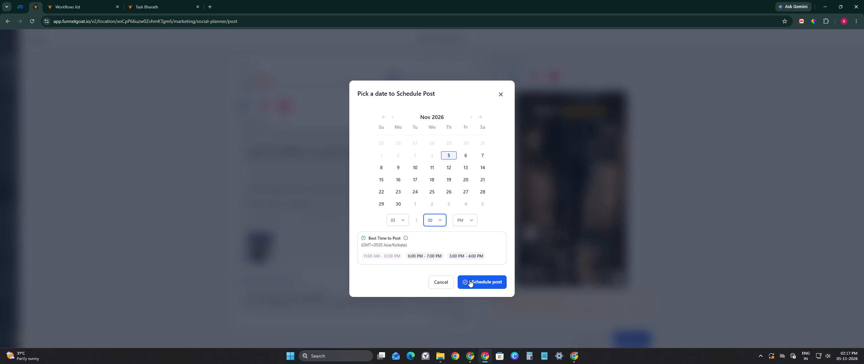
click(469, 280)
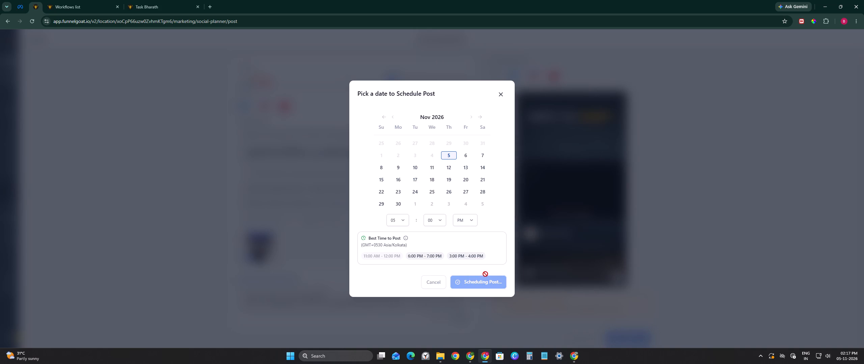